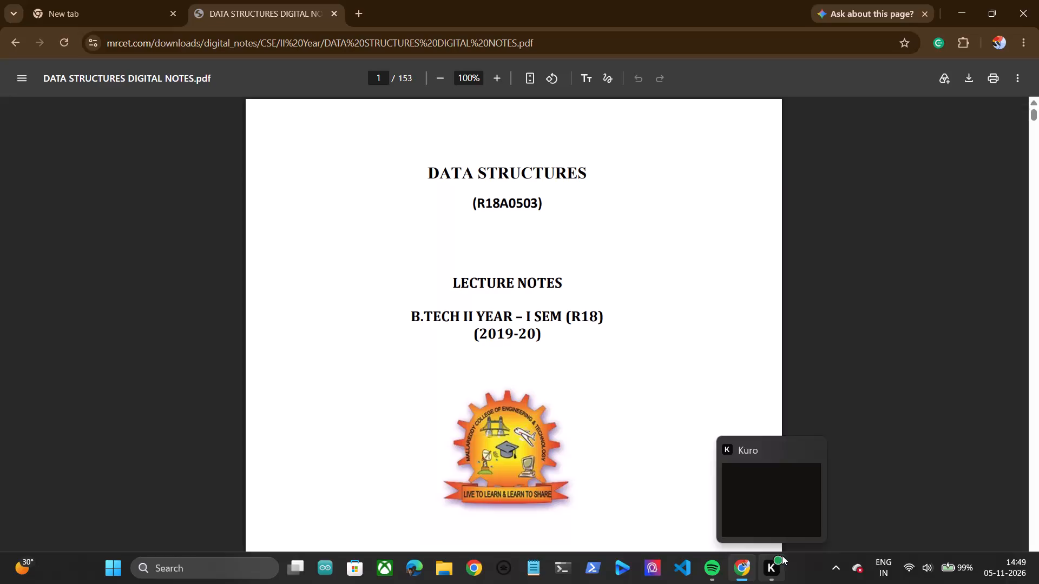
scroll(500, 369, "down", 13)
scroll(359, 327, "down", 5)
scroll(359, 327, "up", 3)
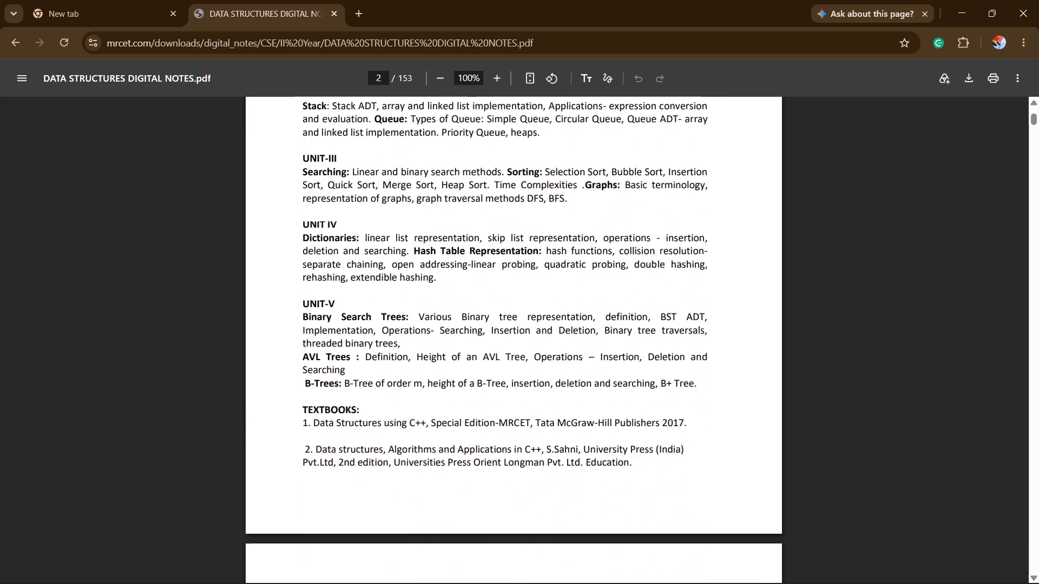
scroll(259, 297, "up", 3)
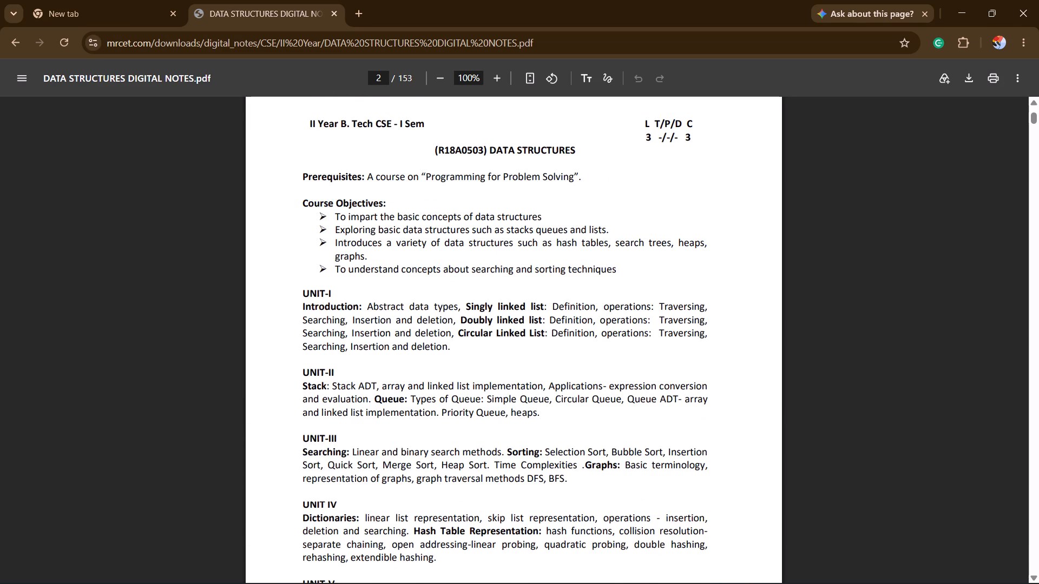
scroll(477, 324, "down", 1)
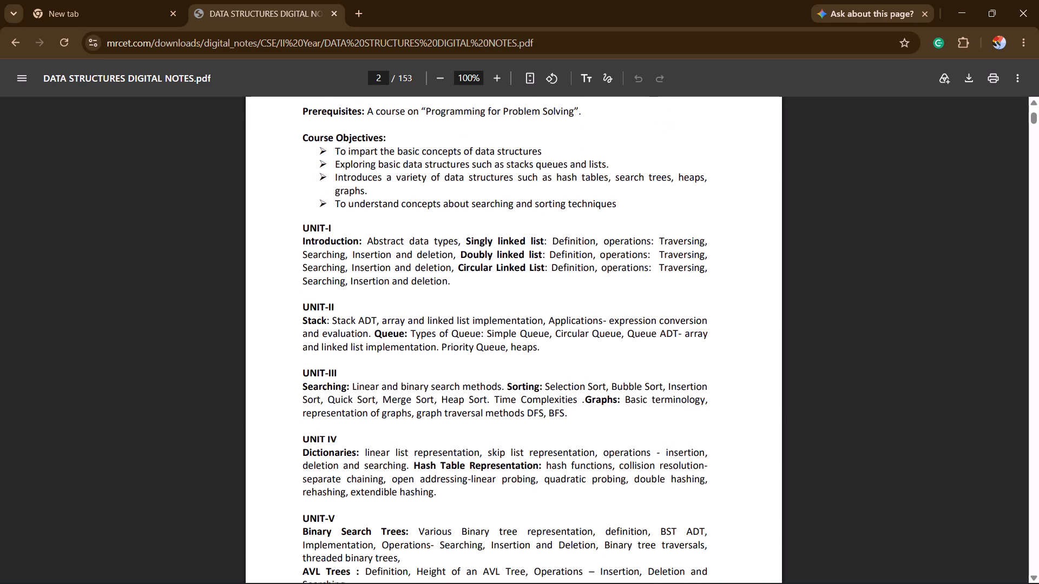
scroll(505, 336, "down", 11)
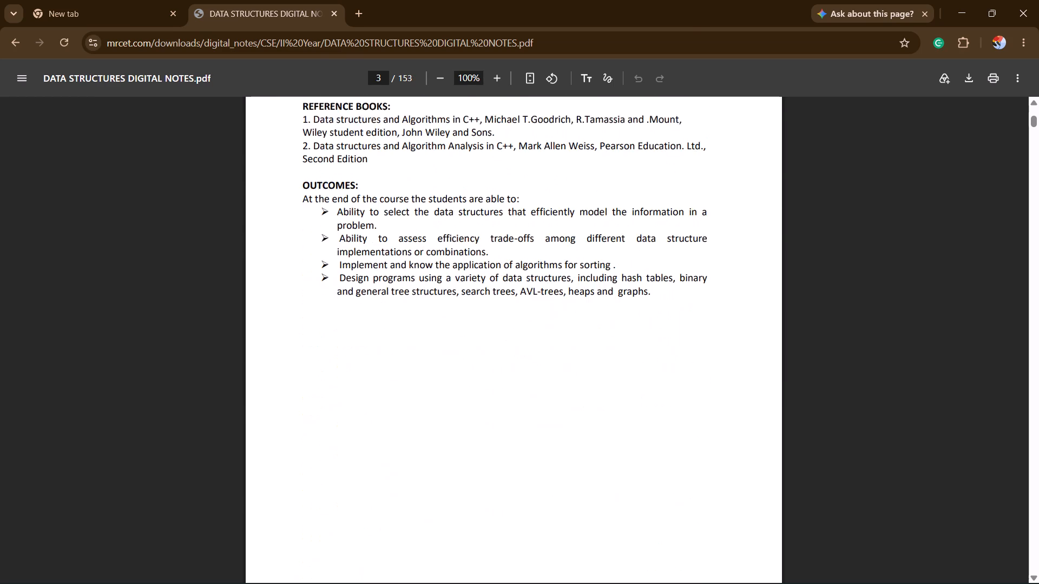
scroll(505, 336, "down", 13)
scroll(505, 336, "up", 1)
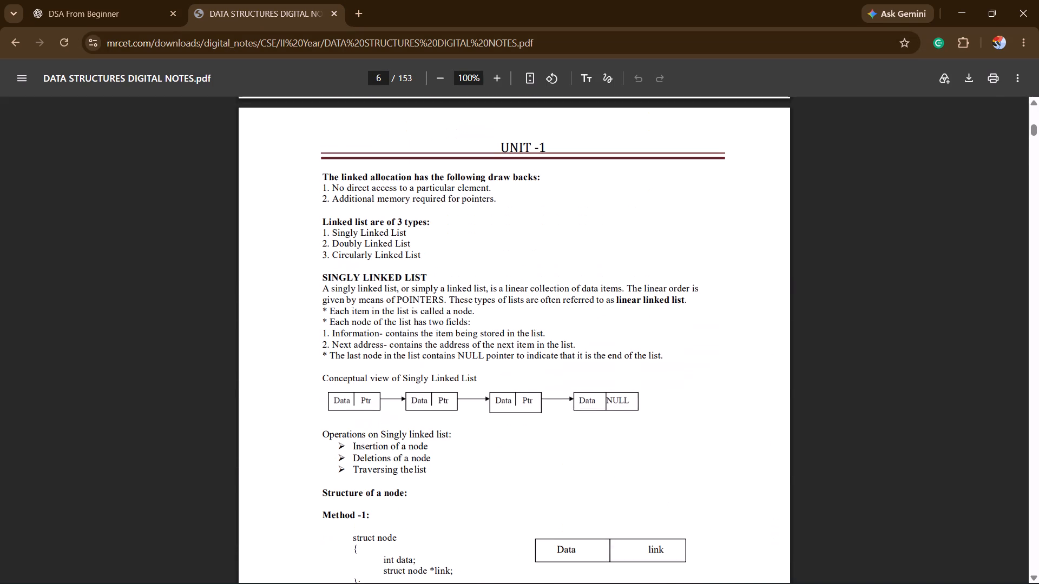
scroll(394, 295, "up", 4)
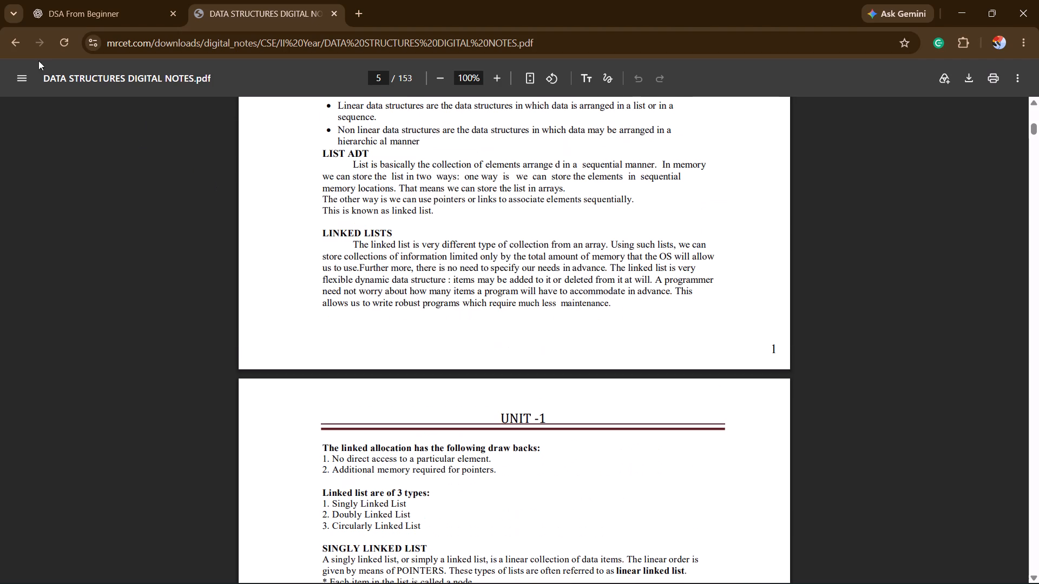
left_click(18, 52)
scroll(255, 281, "down", 2)
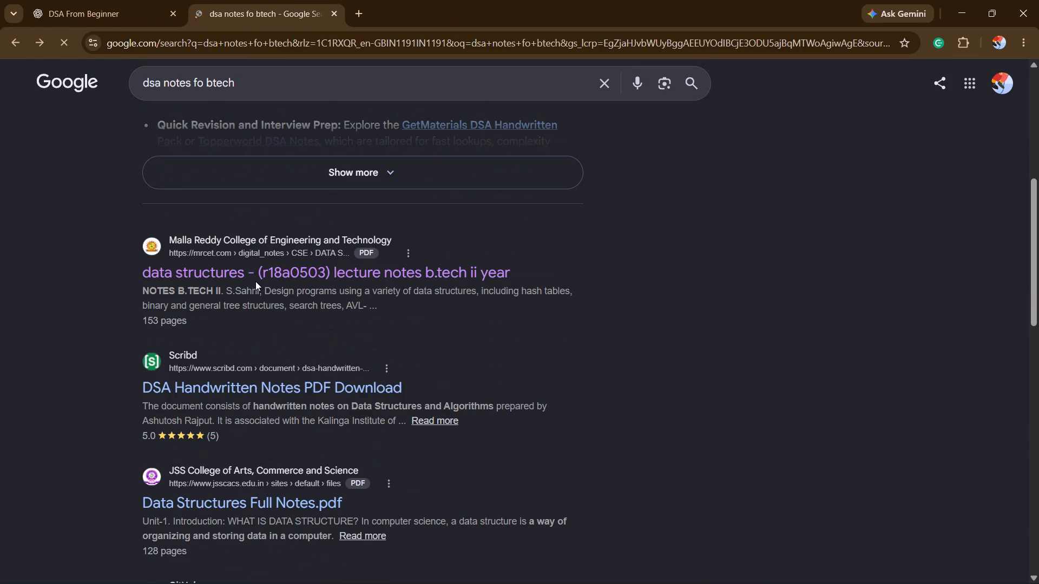
scroll(290, 390, "down", 1)
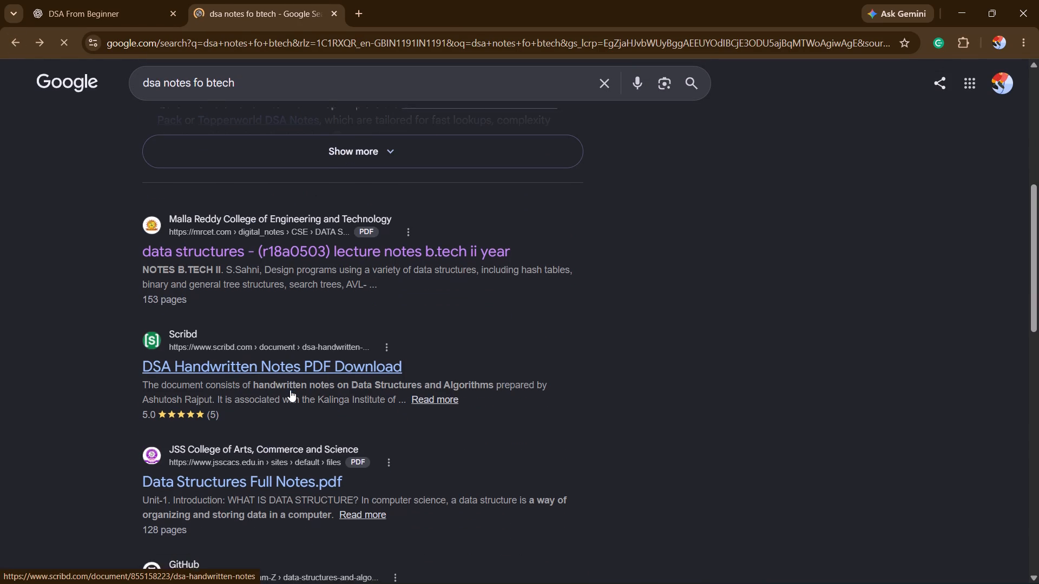
left_click(275, 434)
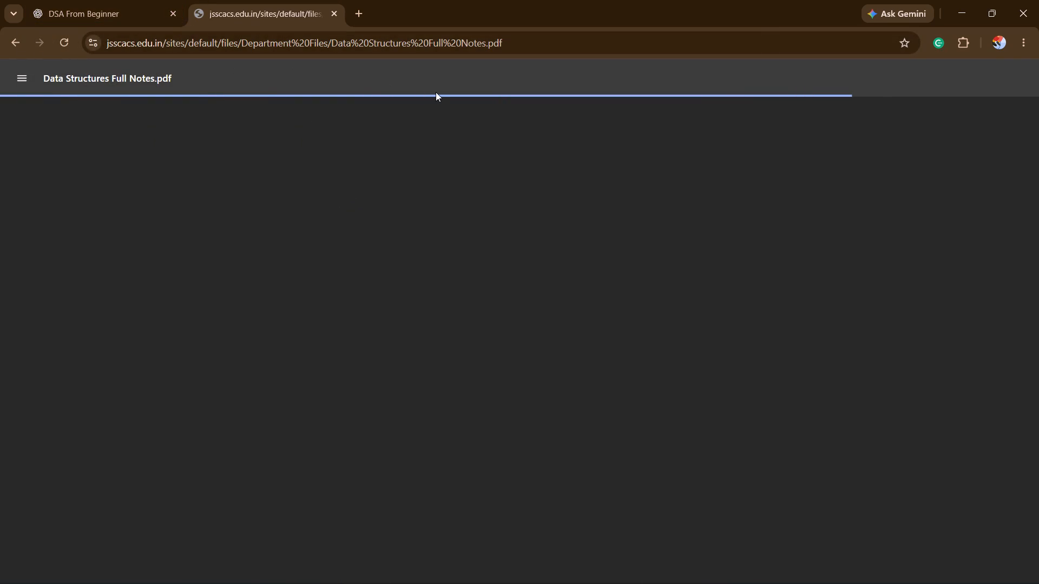
Read the opening pages of Data Structures Full Notes.pdf, covering characteristics, need, basic terminology and classification of data structures.
scroll(550, 217, "down", 4)
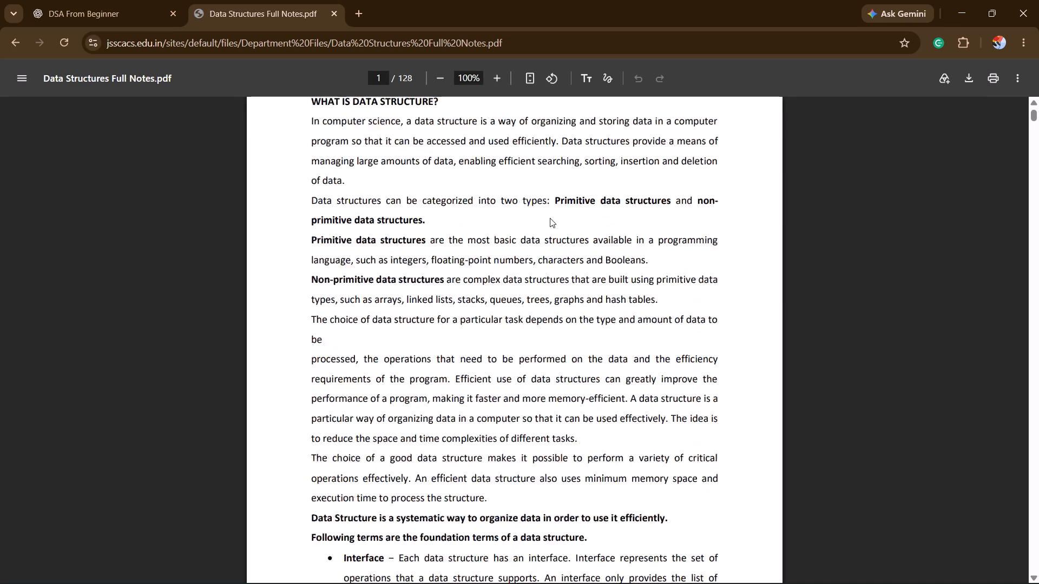
scroll(550, 218, "down", 11)
scroll(550, 218, "up", 1)
scroll(550, 218, "down", 1)
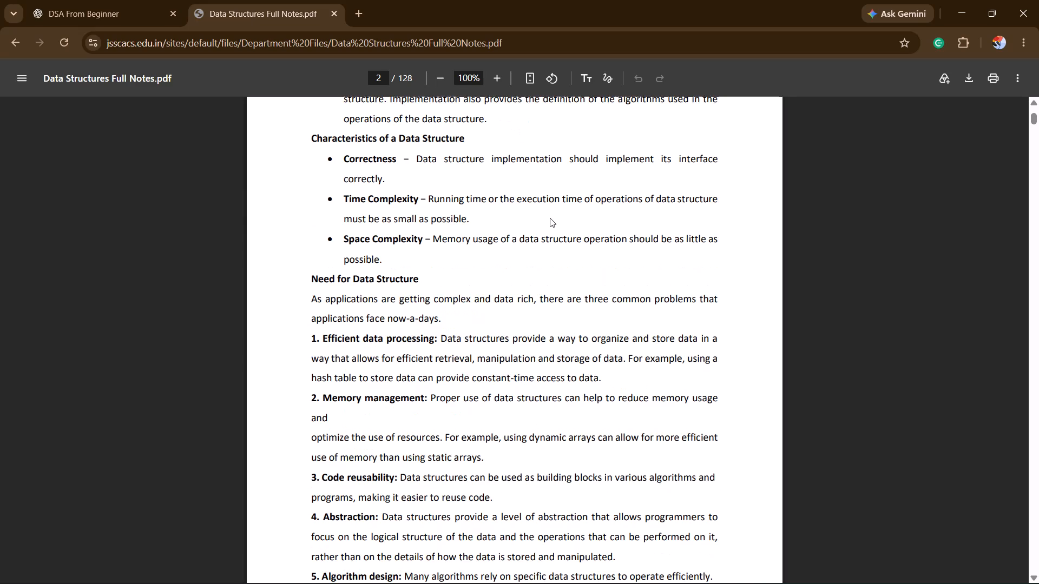
scroll(550, 218, "down", 5)
scroll(550, 218, "up", 1)
scroll(550, 218, "down", 1)
scroll(550, 218, "up", 1)
scroll(550, 218, "down", 13)
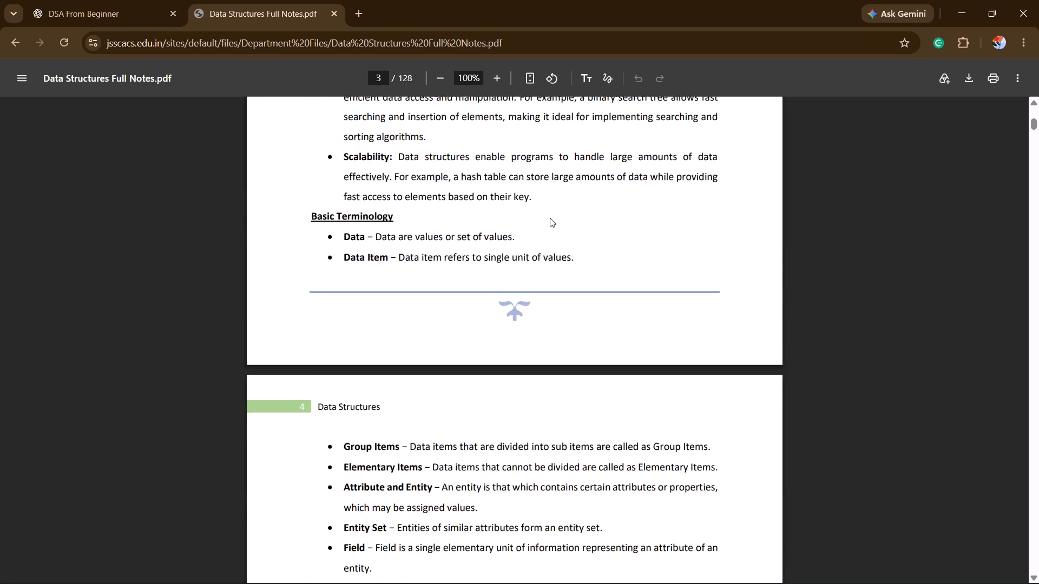
scroll(550, 218, "down", 5)
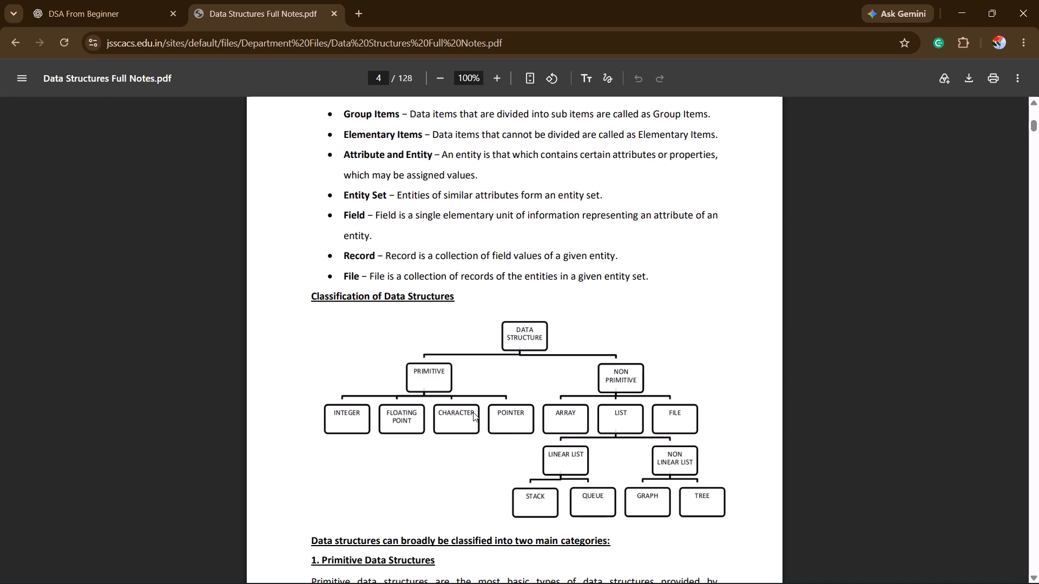
scroll(446, 405, "down", 6)
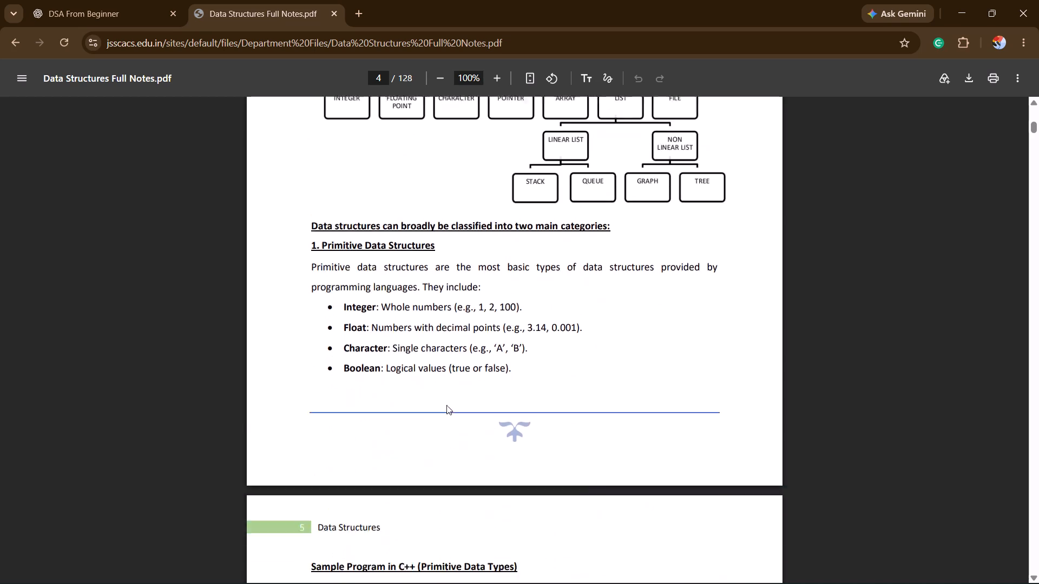
scroll(446, 405, "down", 4)
scroll(446, 405, "up", 20)
scroll(446, 405, "up", 2)
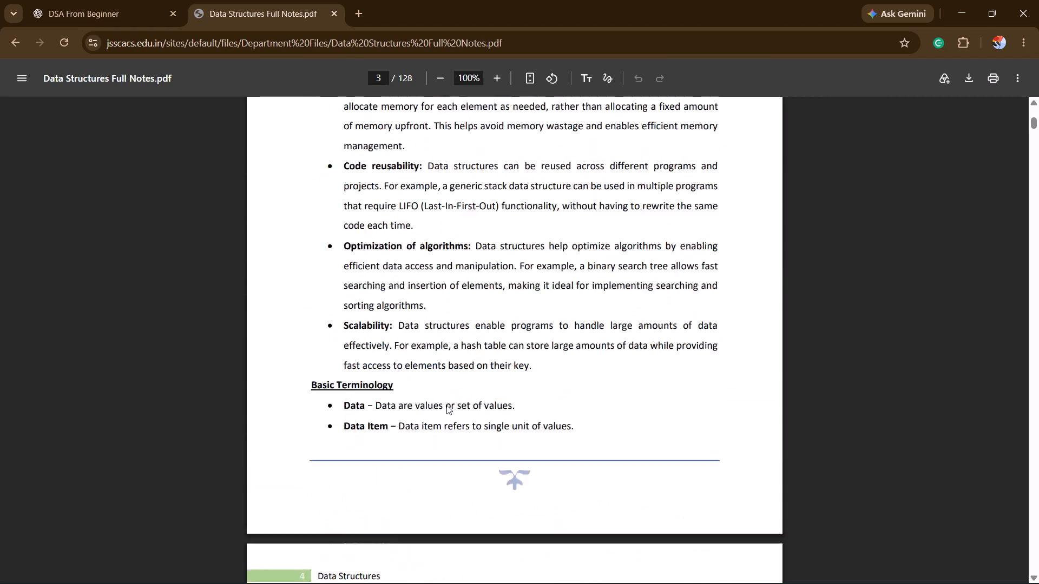
scroll(446, 405, "up", 9)
Copy the entire text of Data Structures Full Notes.pdf.
double_click(442, 381)
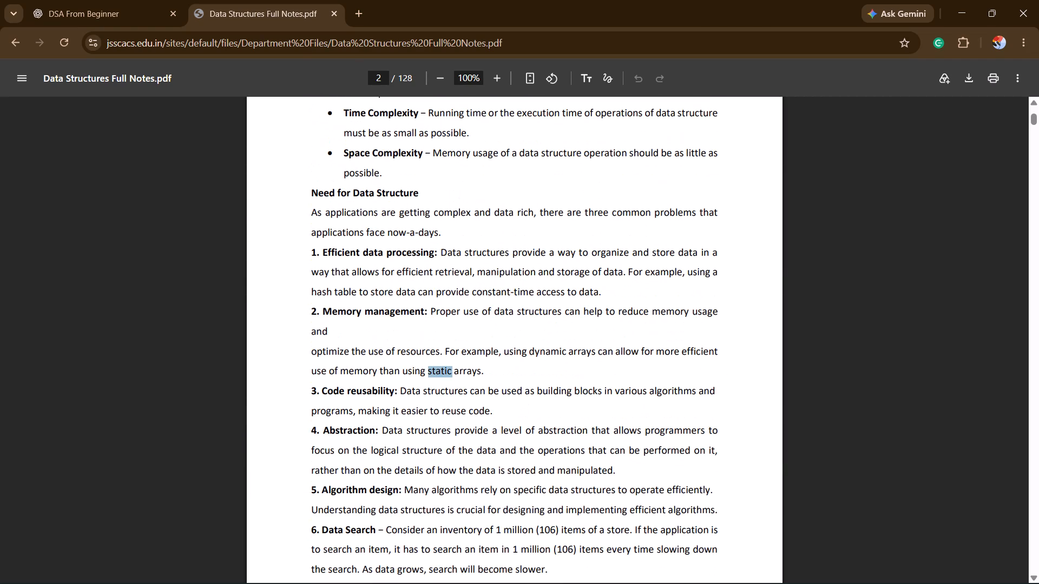
key("ctrl+a")
scroll(430, 323, "up", 12)
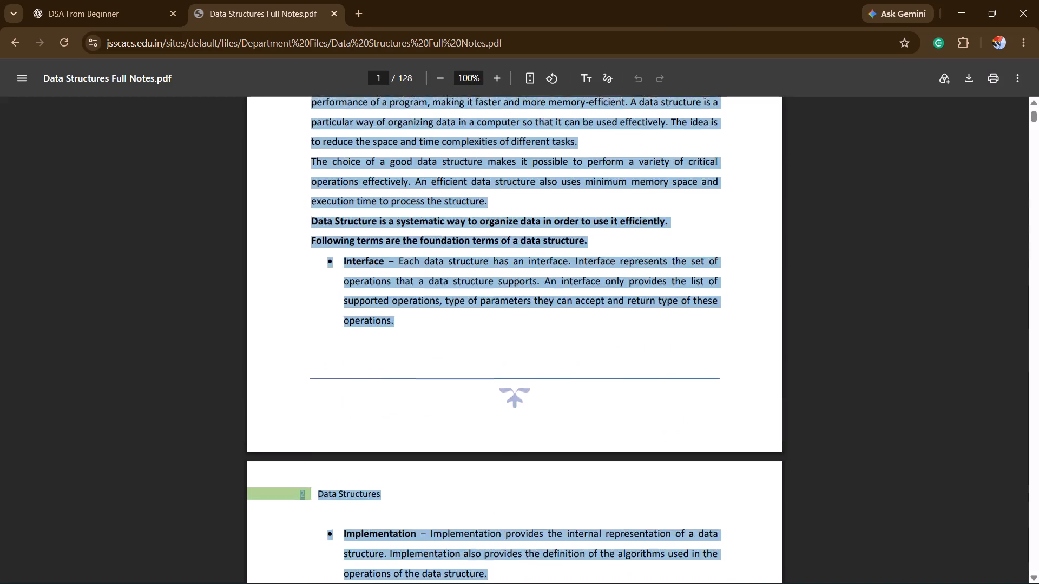
scroll(430, 323, "up", 6)
scroll(430, 323, "down", 10)
scroll(428, 352, "up", 1)
scroll(428, 352, "down", 5)
scroll(428, 352, "up", 1)
scroll(428, 352, "down", 2)
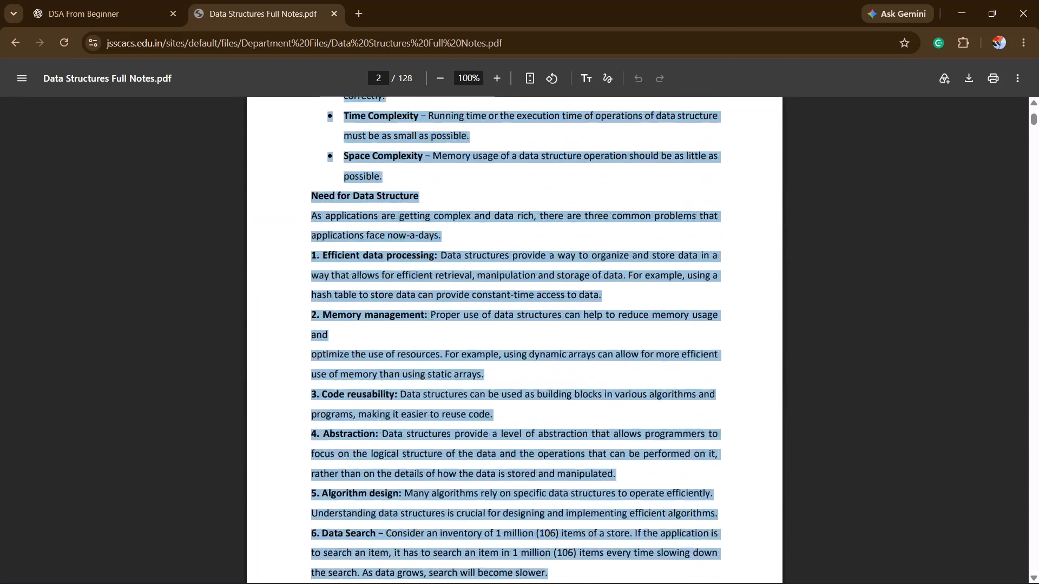
scroll(428, 352, "down", 6)
scroll(428, 352, "up", 1)
key("ctrl+c")
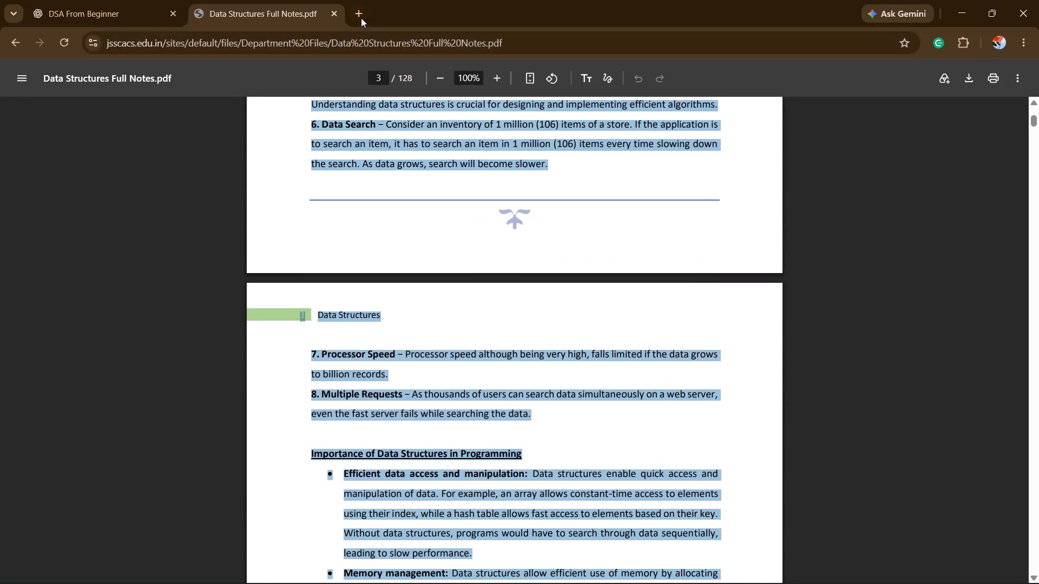
Create a blank Google Docs document in a new browser tab and paste the copied notes into it.
left_click(361, 18)
left_click(476, 271)
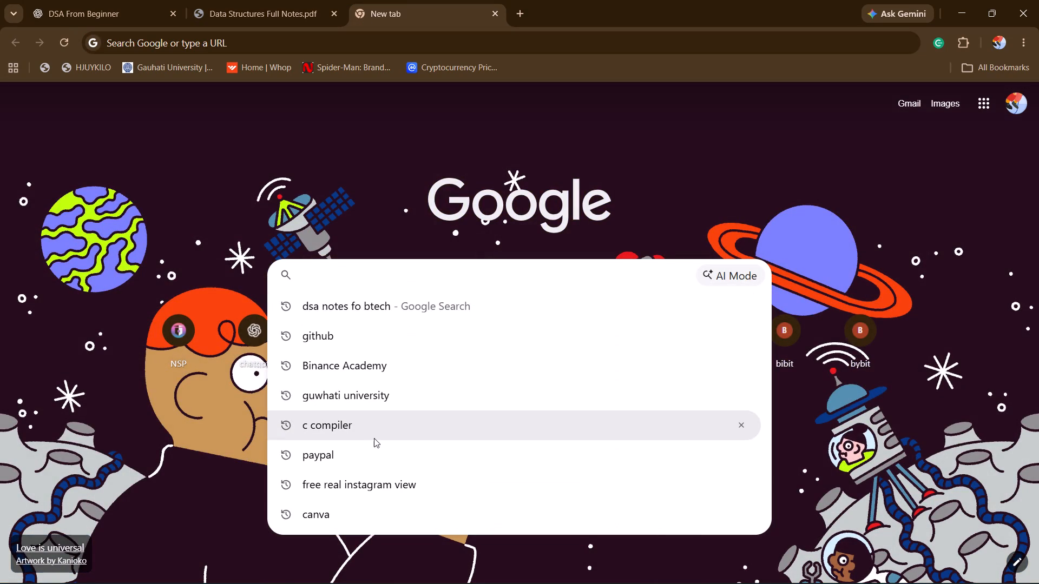
type("do")
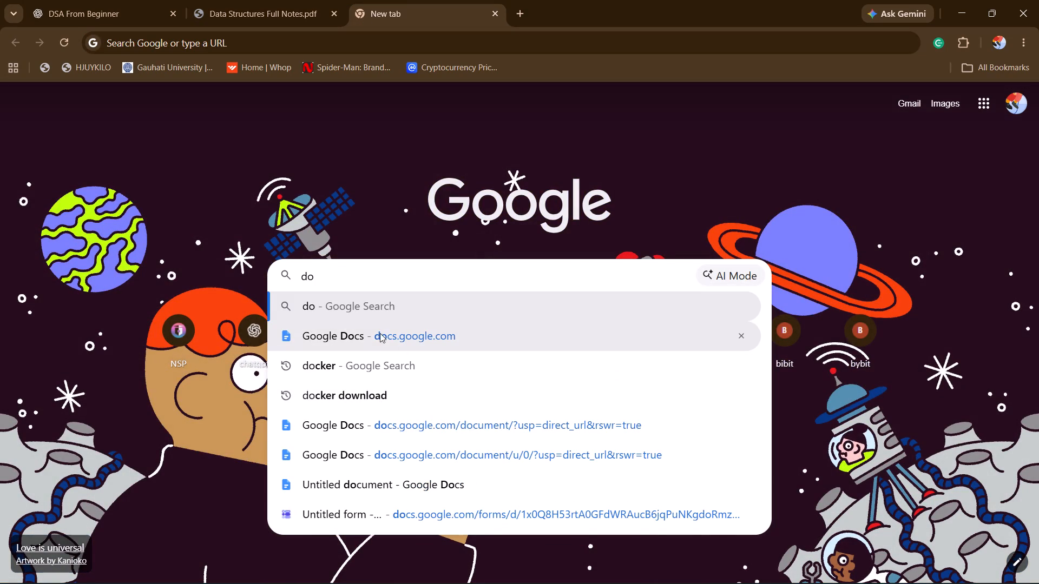
left_click(369, 331)
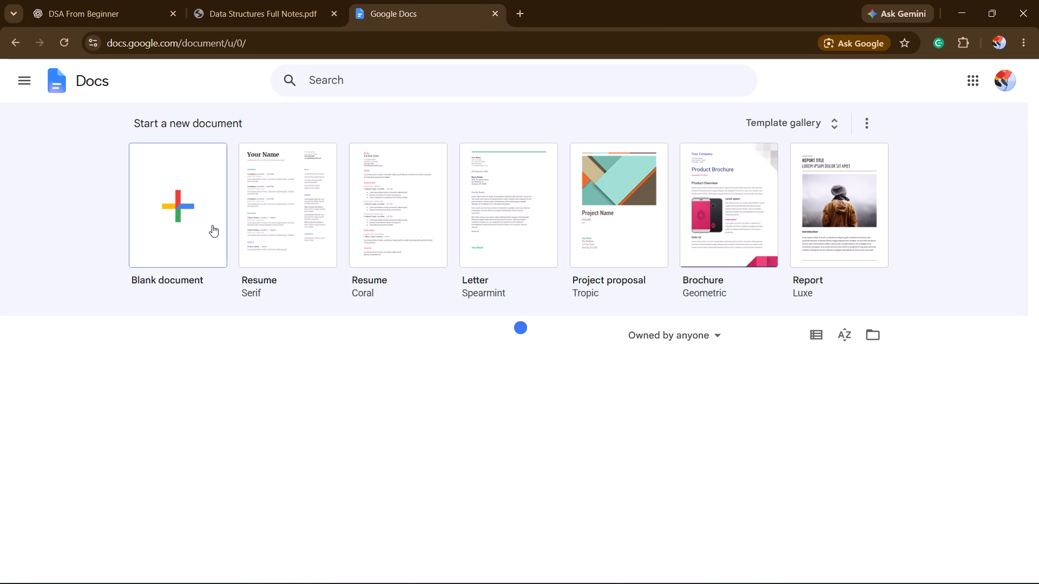
left_click(212, 225)
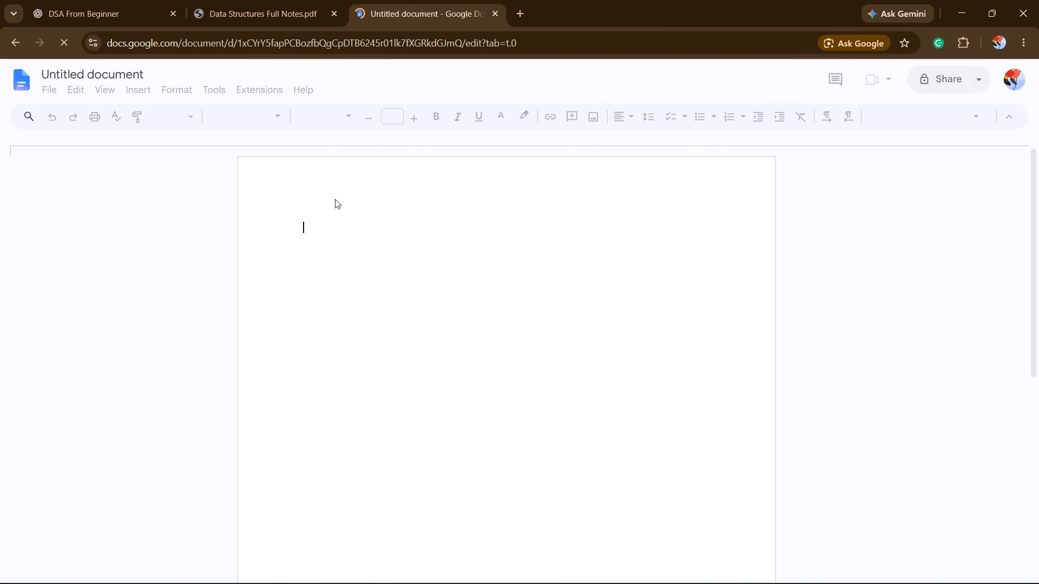
key("ctrl+v")
Look through the pasted notes from the end of the document back to its first page.
scroll(402, 275, "up", 16)
scroll(402, 275, "down", 1)
scroll(402, 275, "up", 20)
scroll(402, 275, "up", 2)
scroll(402, 275, "down", 1)
scroll(402, 275, "up", 3)
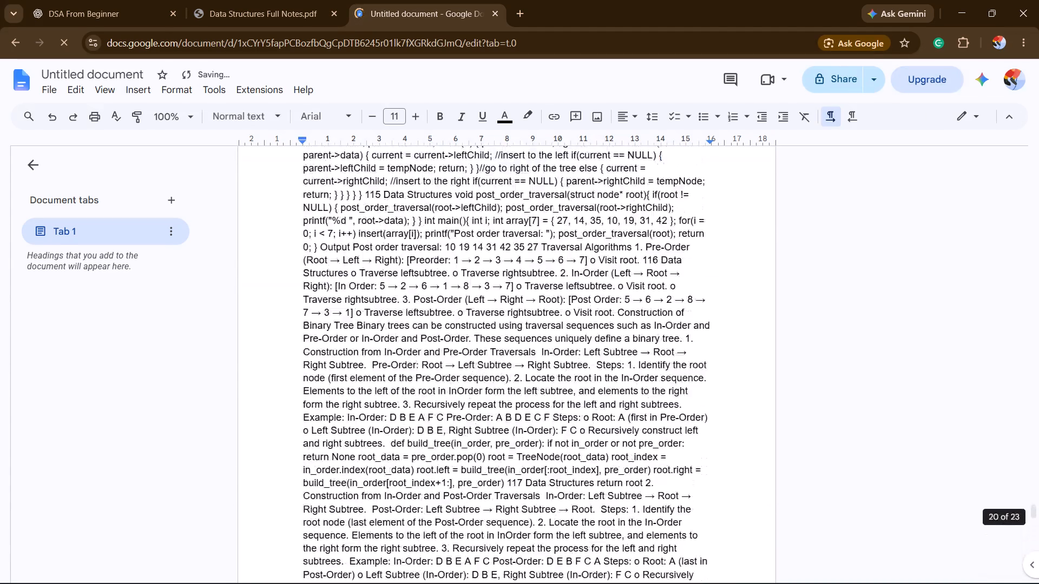
scroll(402, 275, "up", 11)
scroll(402, 275, "down", 1)
scroll(402, 275, "up", 3)
scroll(402, 275, "down", 1)
scroll(402, 275, "up", 4)
scroll(402, 275, "down", 5)
scroll(402, 275, "up", 1)
scroll(402, 275, "down", 5)
scroll(402, 275, "up", 7)
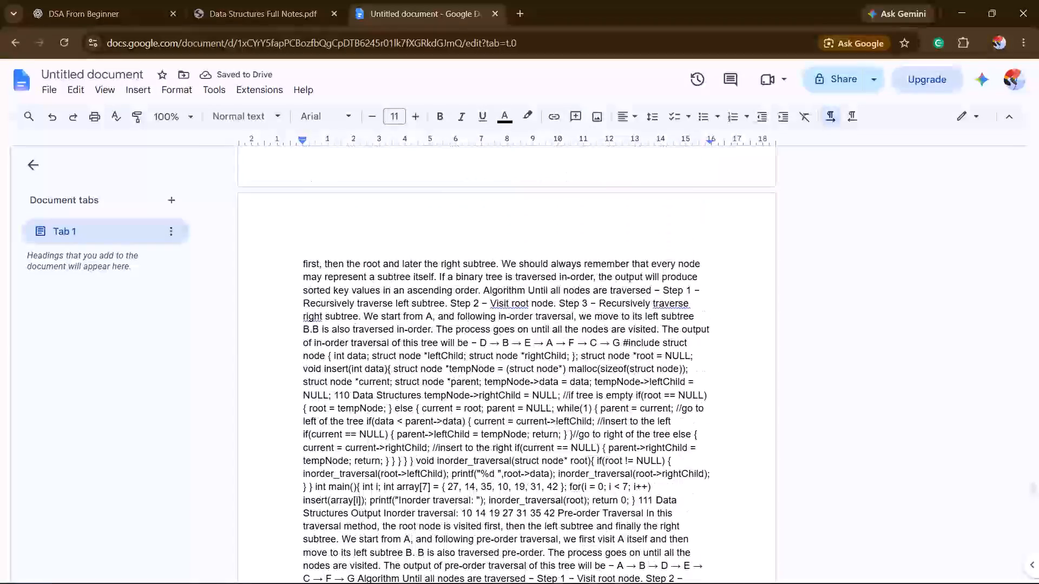
scroll(402, 275, "up", 20)
scroll(402, 275, "up", 16)
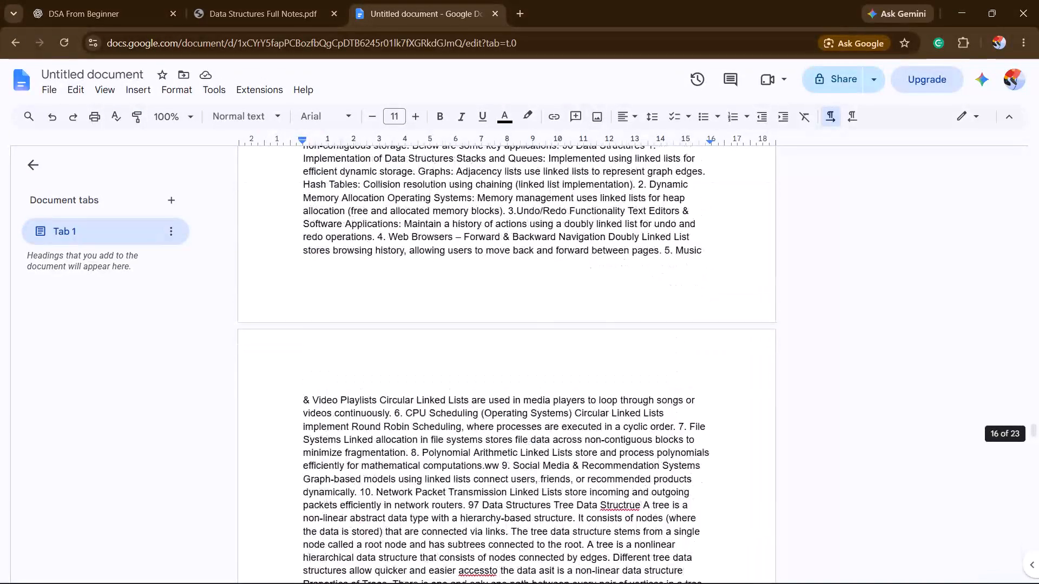
scroll(402, 275, "up", 20)
scroll(402, 275, "up", 4)
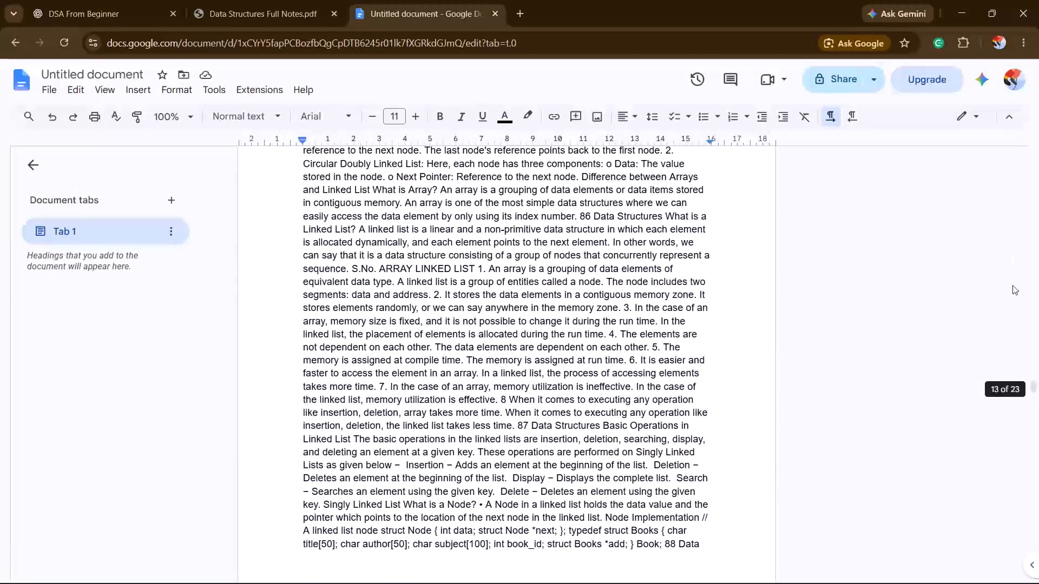
left_click_drag(1031, 382, 1028, 107)
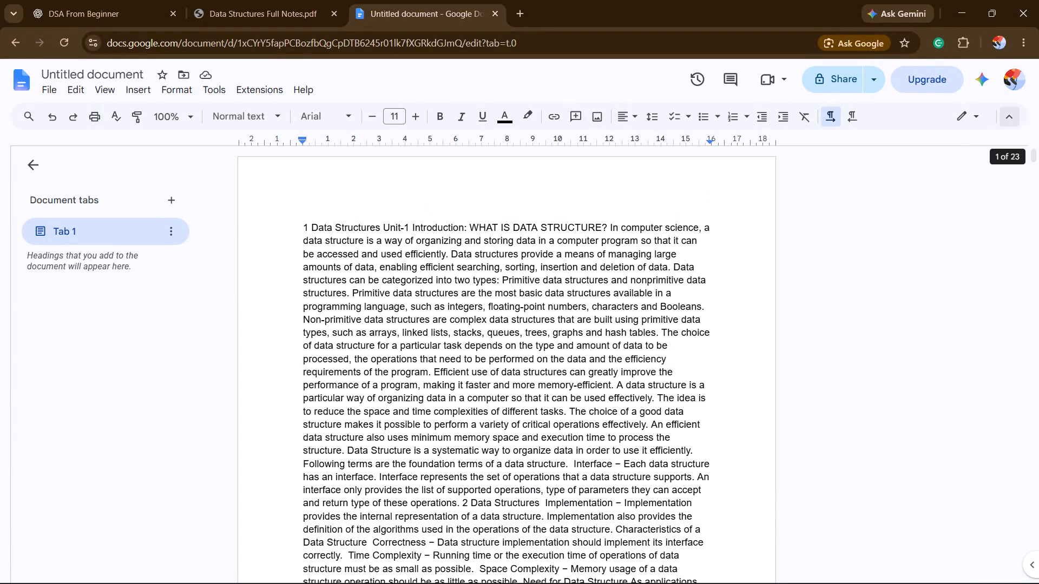
Put "1 Data Structures Unit-1" on its own line by starting a new paragraph before "Introduction:".
left_click_drag(409, 228, 331, 208)
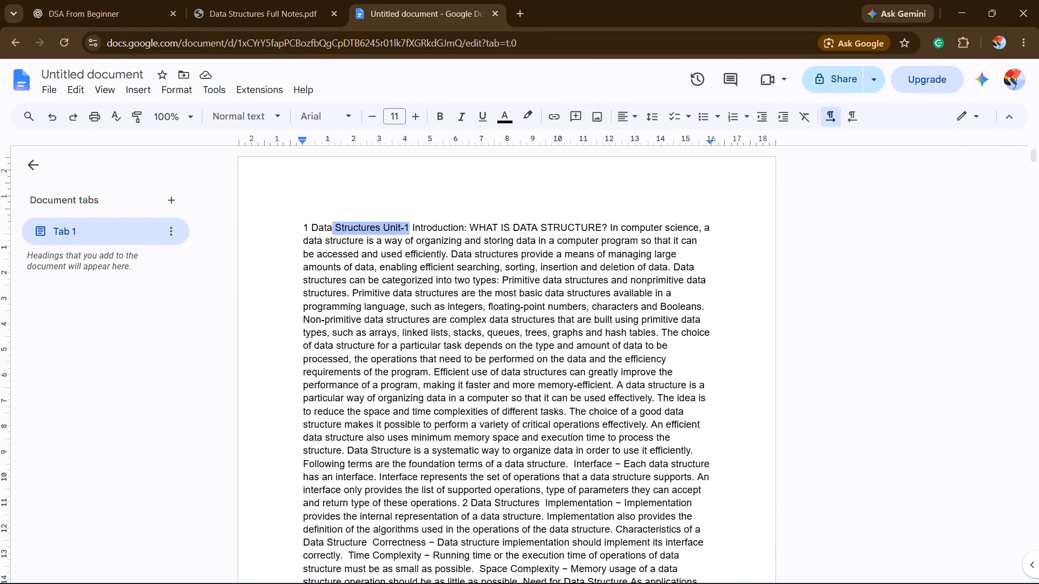
left_click_drag(331, 208, 297, 211)
left_click(411, 223)
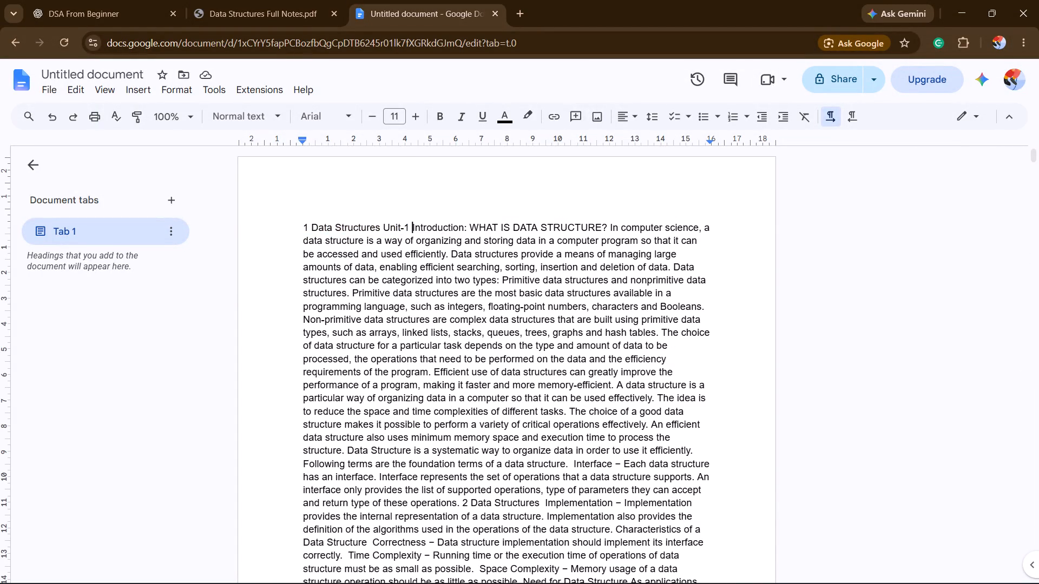
key("Return")
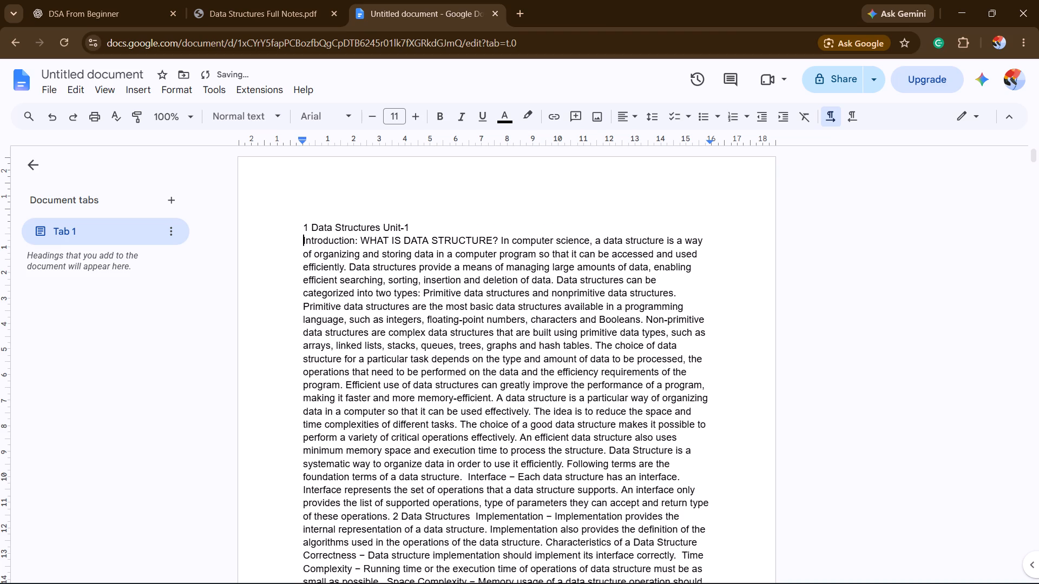
Format the "1 Data Structures Unit-1" line as bold text at font size 21.
left_click_drag(425, 233, 288, 231)
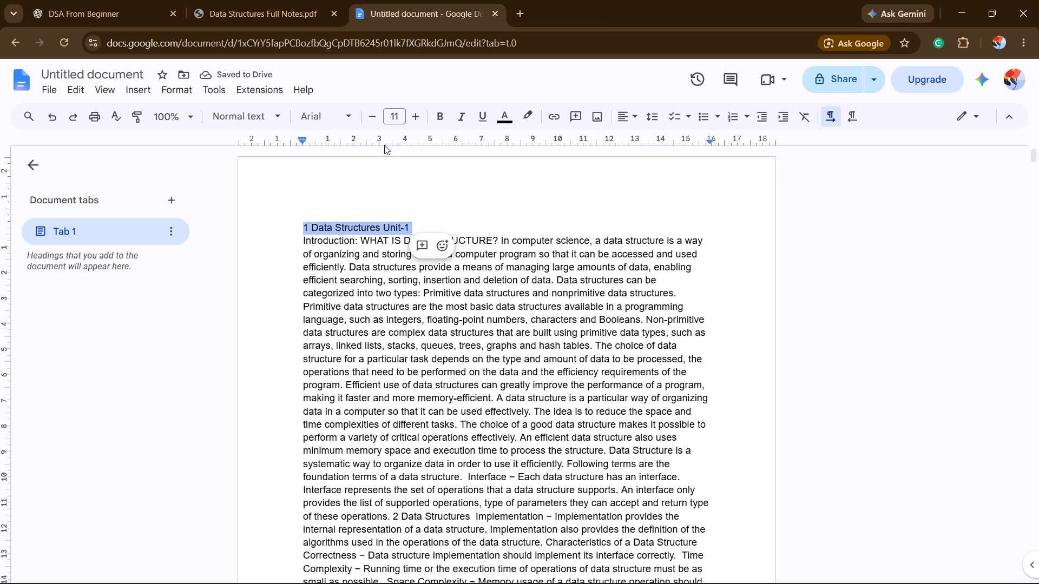
triple_click(415, 117)
triple_click(415, 117)
left_click(415, 117)
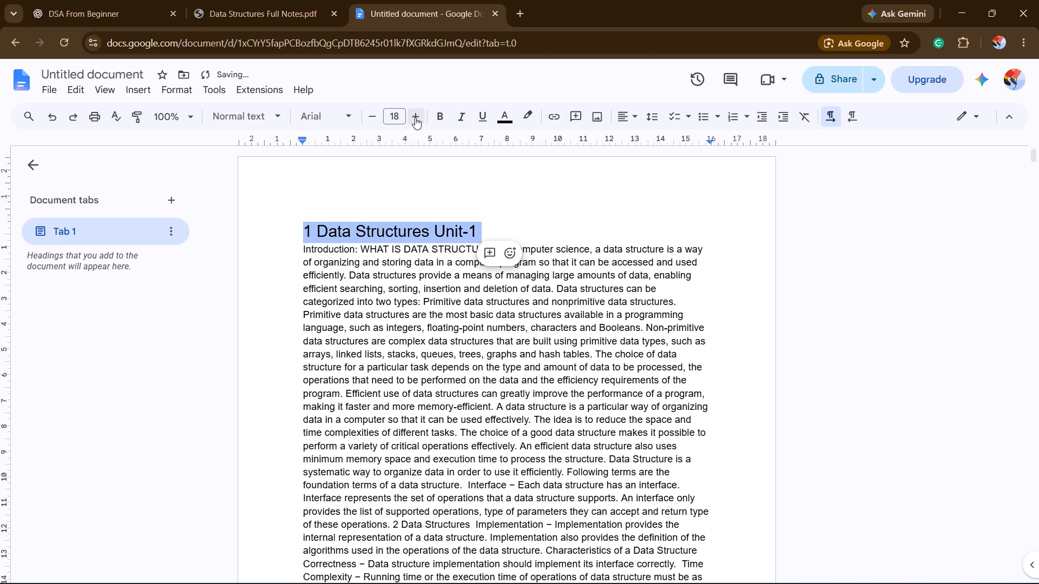
left_click(437, 117)
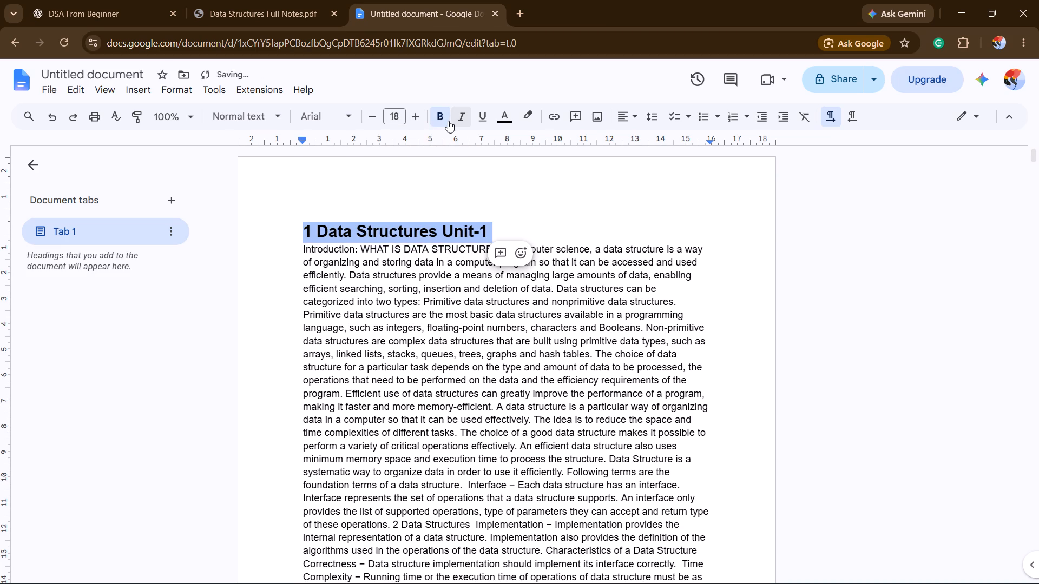
triple_click(420, 118)
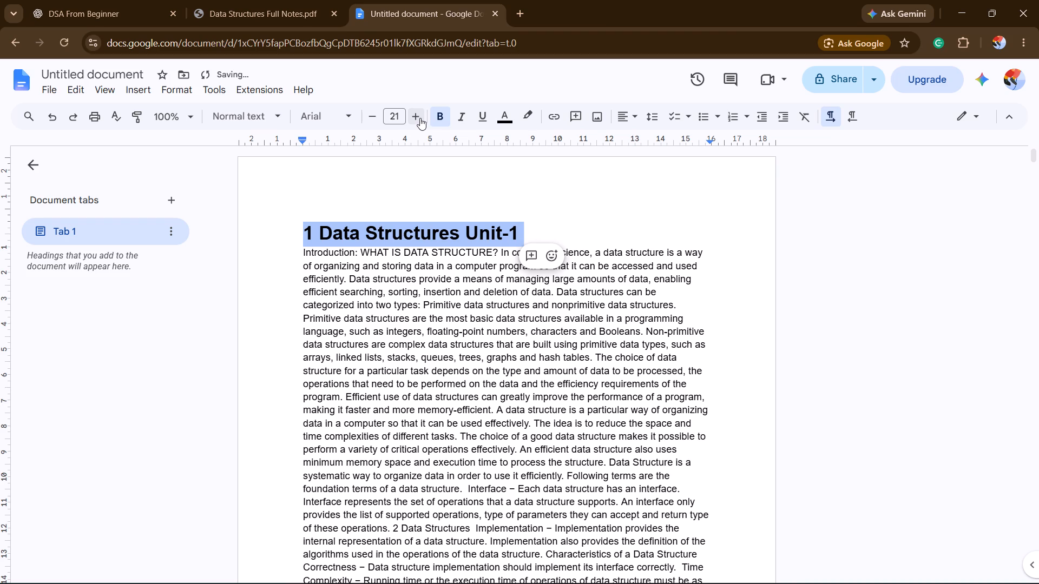
Set the line spacing of the "1 Data Structures Unit-1" heading to double.
left_click(667, 117)
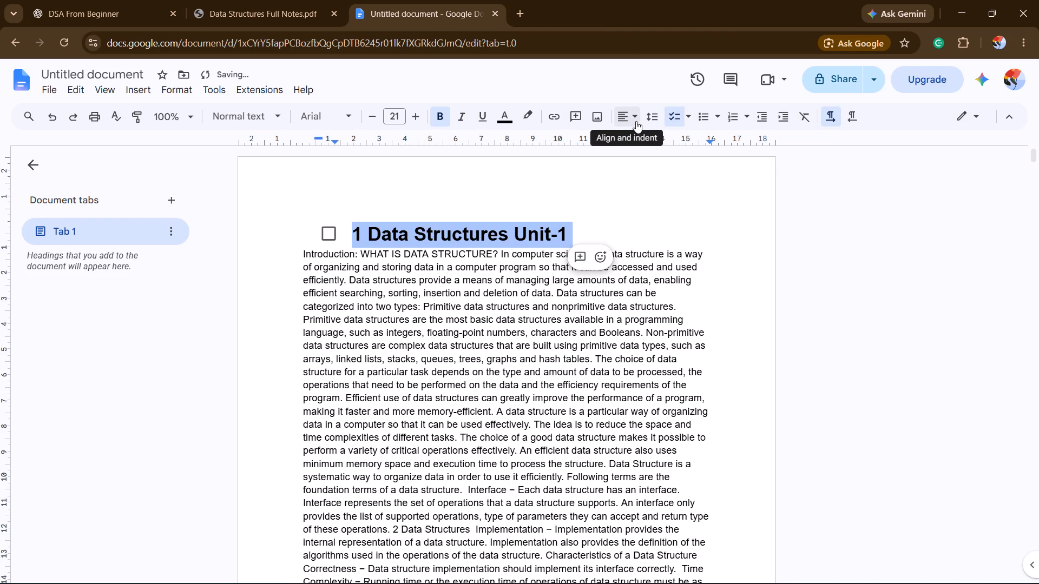
left_click(665, 117)
left_click(650, 117)
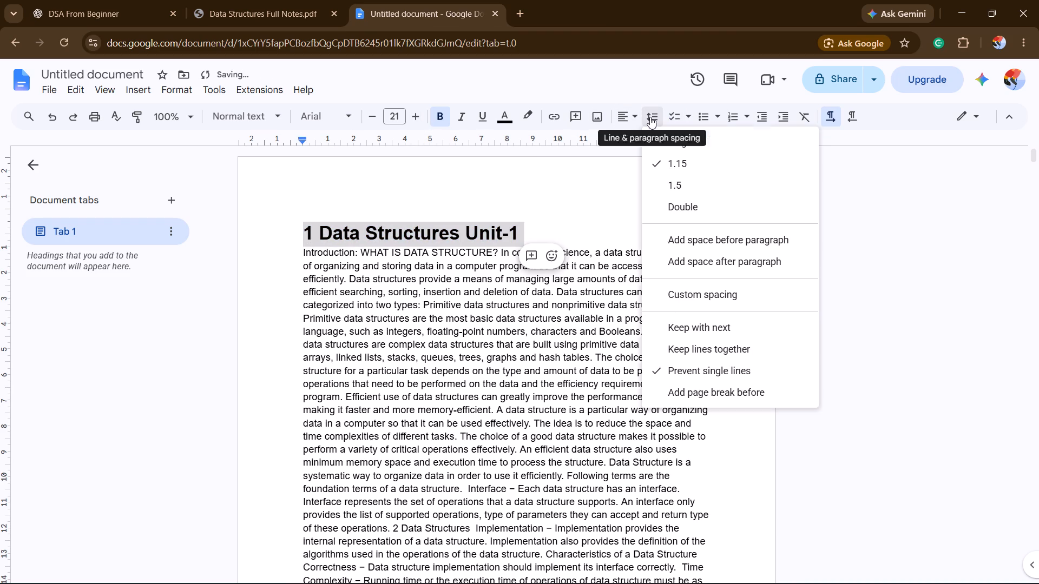
left_click(664, 135)
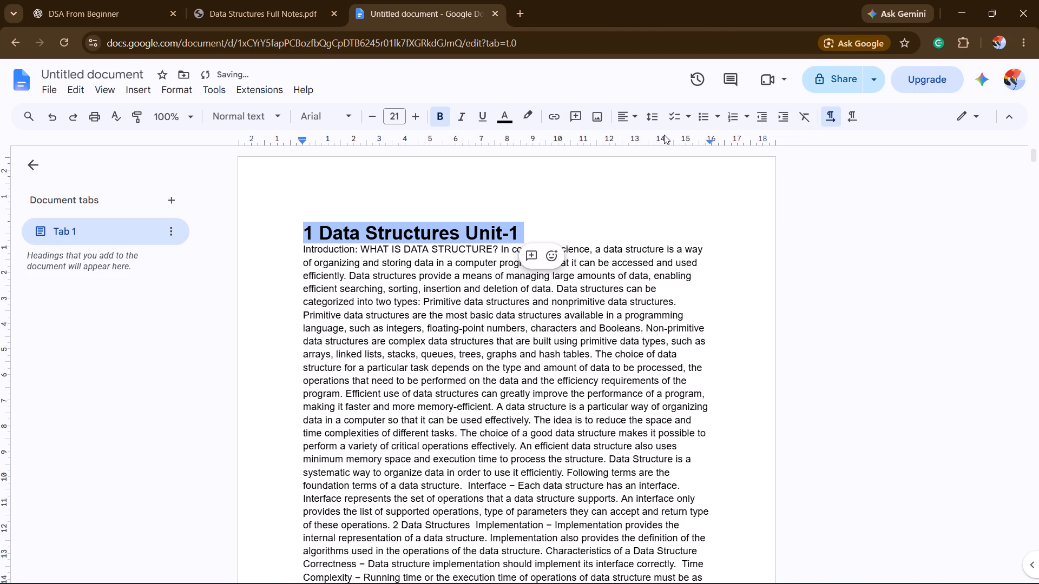
left_click(650, 123)
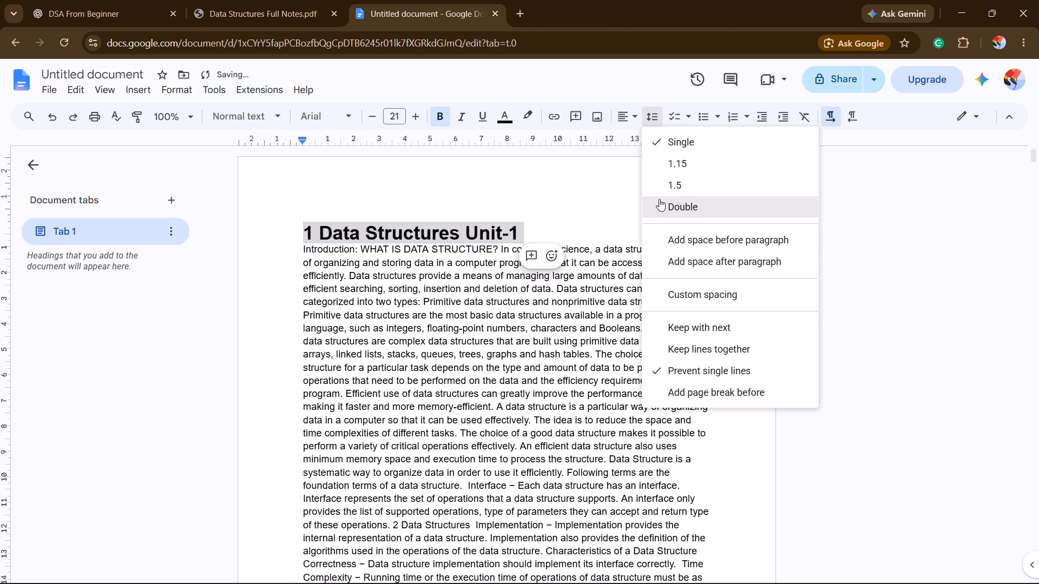
left_click(659, 199)
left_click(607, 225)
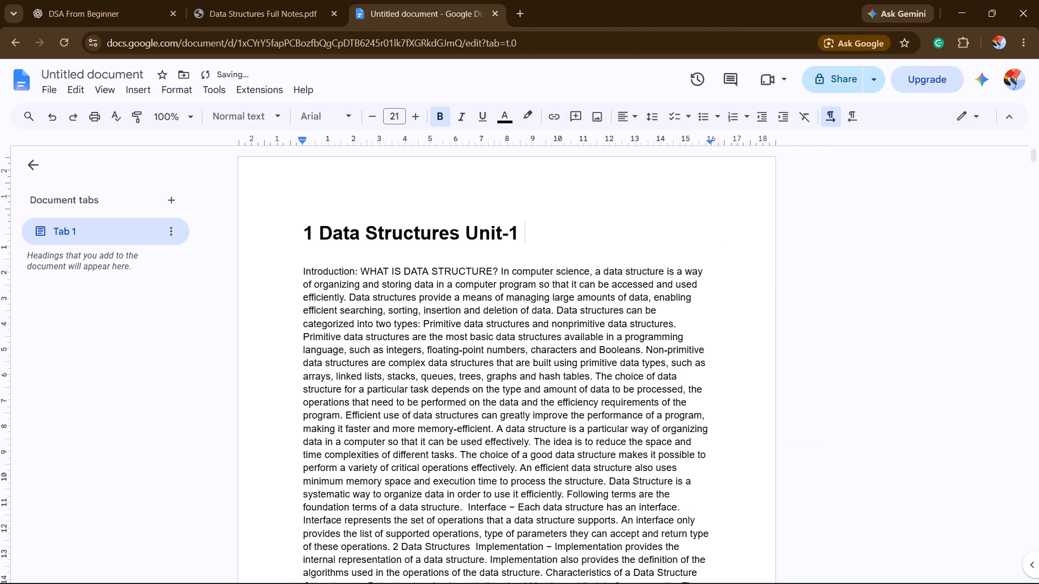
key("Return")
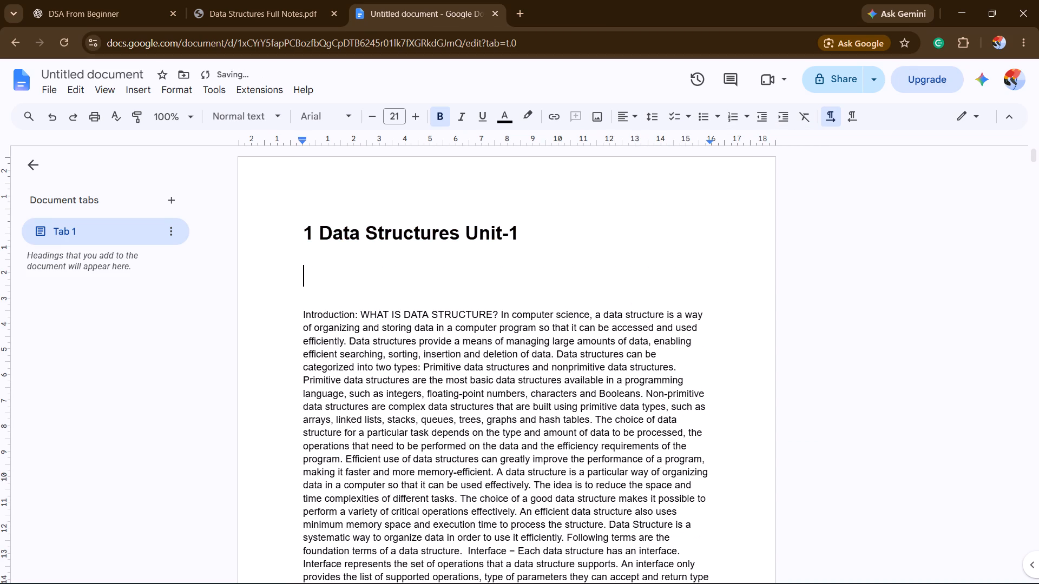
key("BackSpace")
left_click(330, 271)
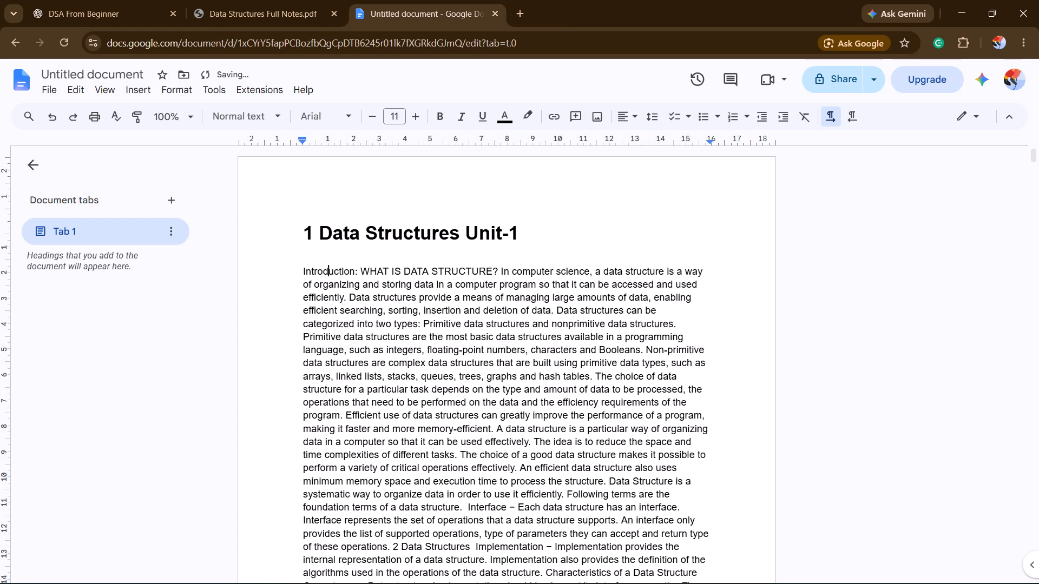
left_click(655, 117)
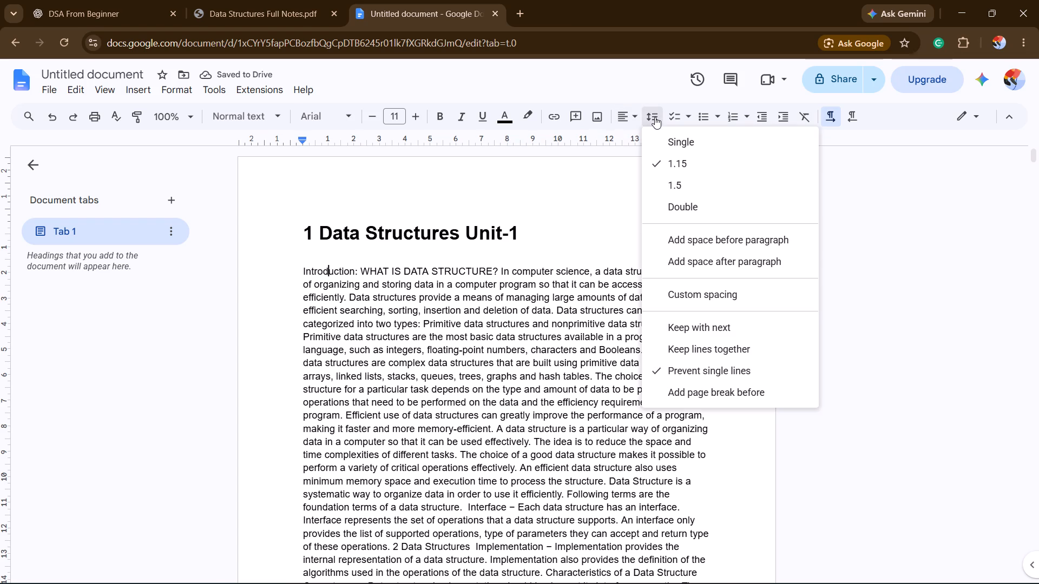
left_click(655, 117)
Make the word "Introduction:" at the start of the first paragraph bold and enlarge it by two points.
left_click(361, 268)
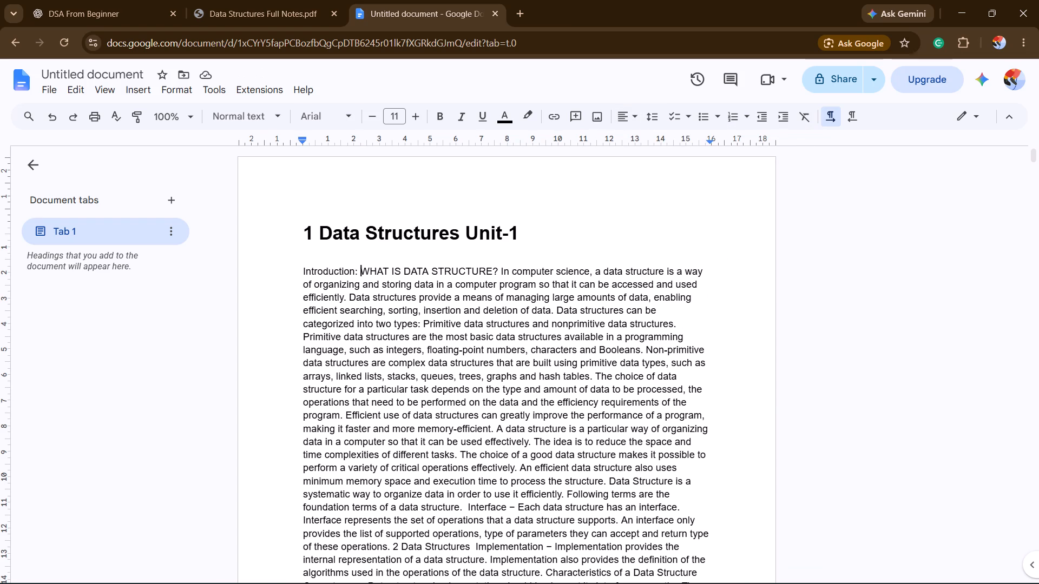
left_click_drag(361, 268, 331, 266)
left_click(353, 273)
left_click_drag(358, 273, 324, 268)
left_click_drag(324, 268, 303, 266)
left_click(438, 113)
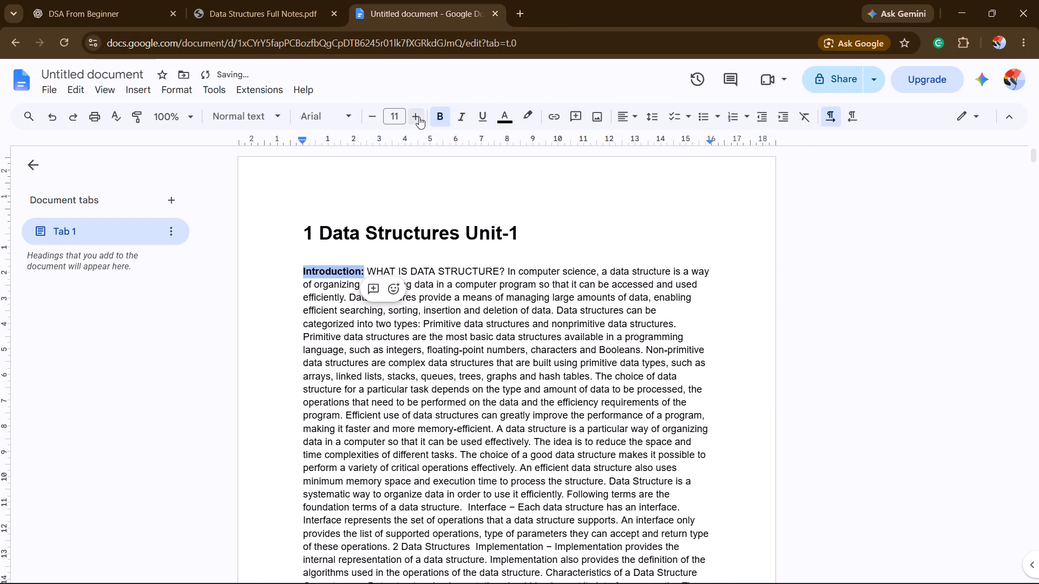
left_click(416, 117)
left_click(416, 117)
left_click(396, 248)
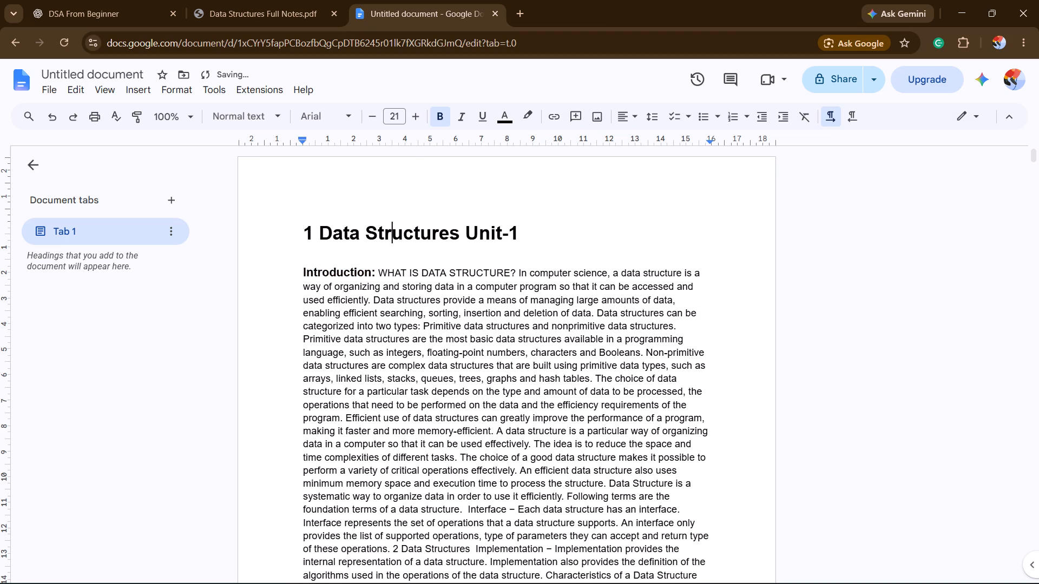
Increase the font size of the whole document's text by one point, bringing the main heading to 22.
left_click_drag(380, 272, 446, 370)
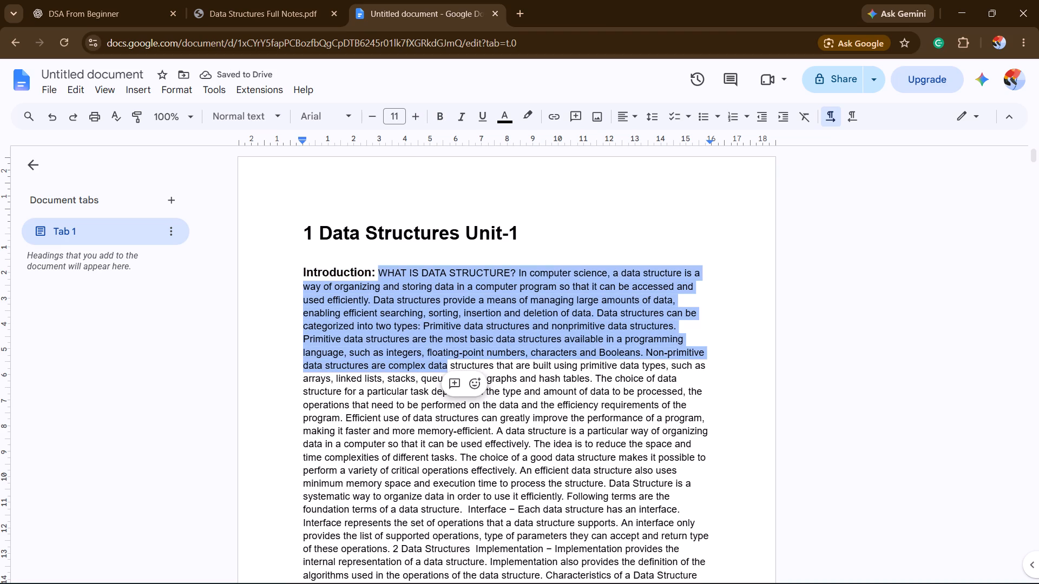
key("ctrl+a")
left_click(409, 121)
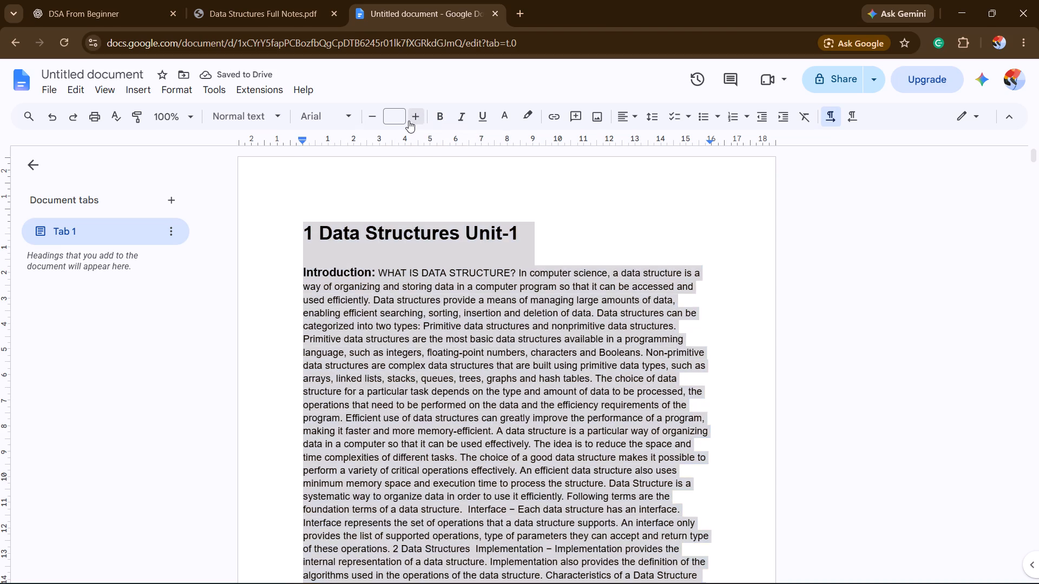
left_click(502, 210)
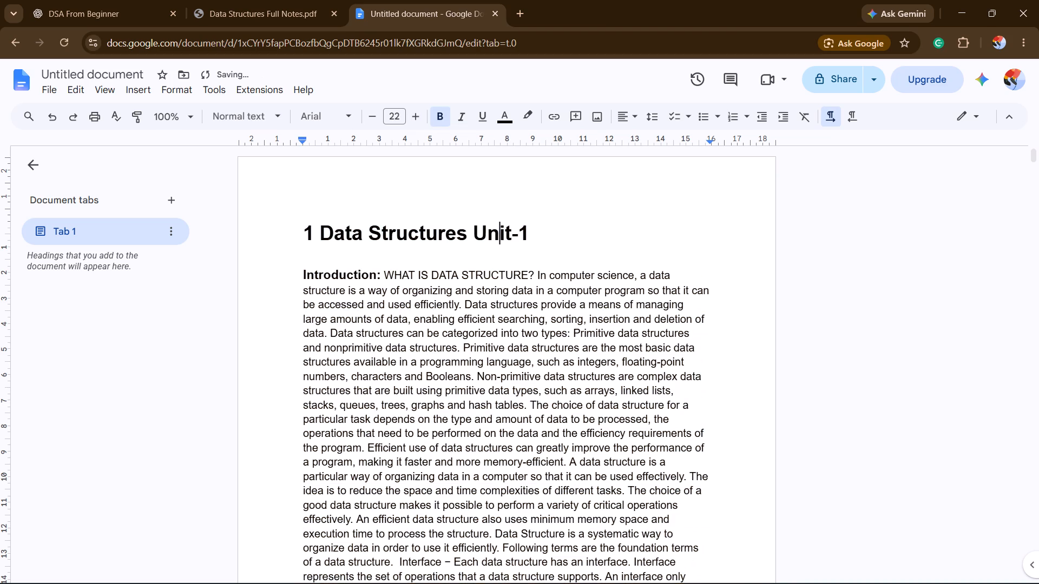
Break the first paragraph after "WHAT IS DATA STRUCTURE?" so the text from "In computer science" starts on a new line.
left_click(534, 271)
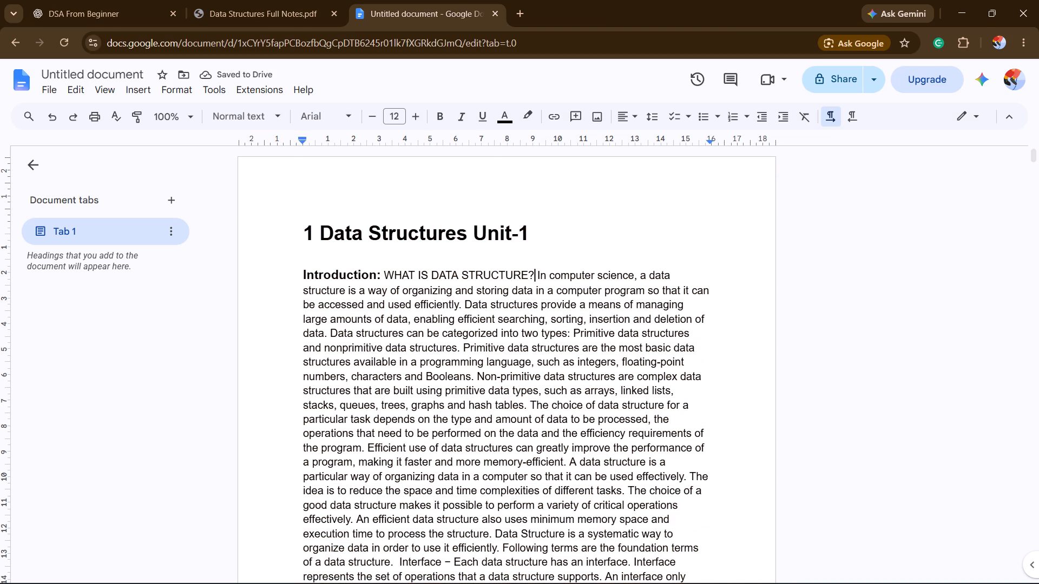
key("Return")
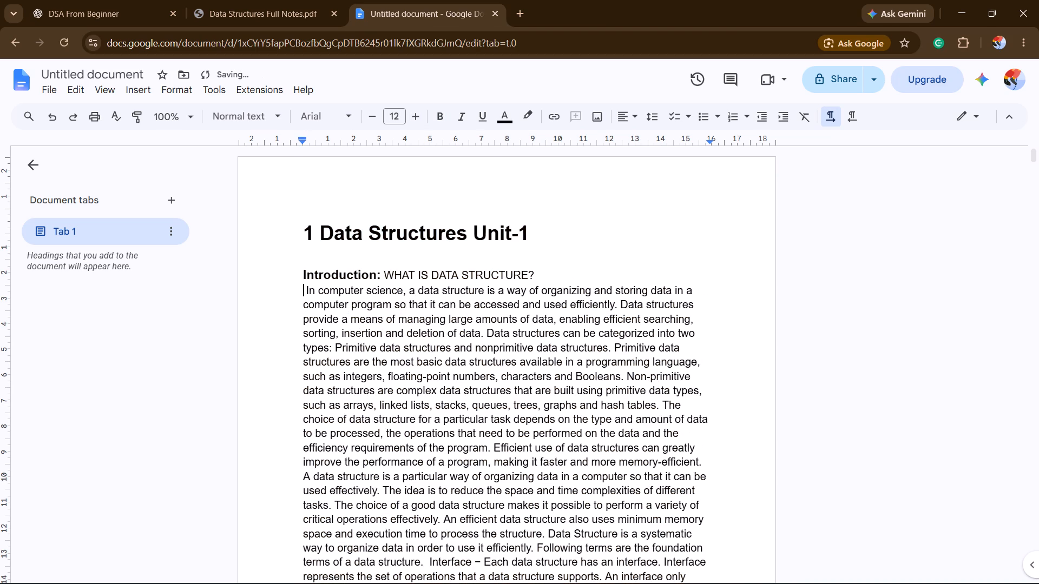
Italicize the question "WHAT IS DATA STRUCTURE?" beside the "Introduction:" label.
scroll(637, 196, "down", 4)
scroll(635, 200, "up", 4)
scroll(589, 210, "up", 3)
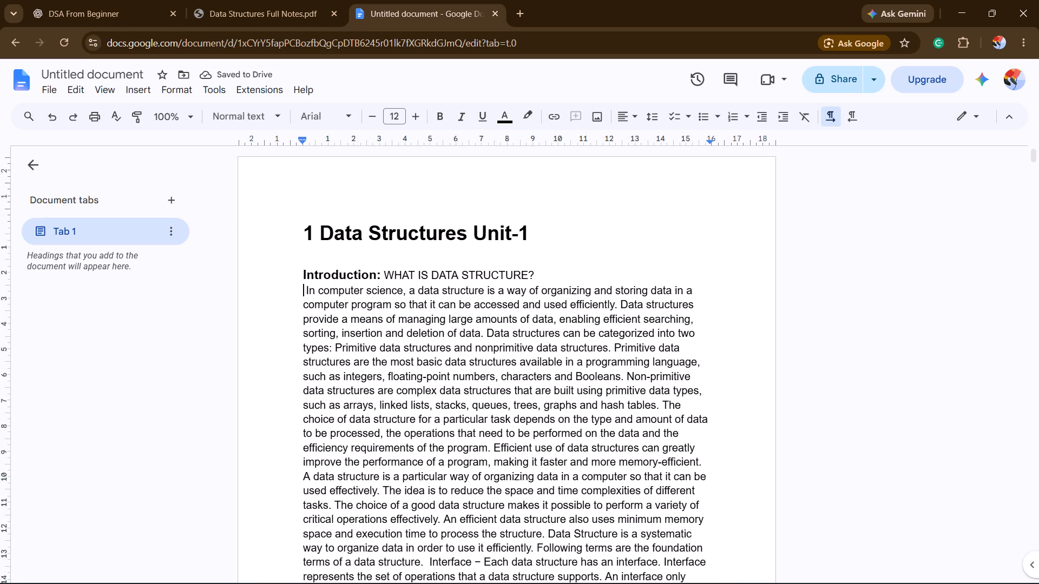
scroll(410, 241, "up", 3)
left_click_drag(530, 271, 524, 271)
left_click_drag(535, 275, 385, 277)
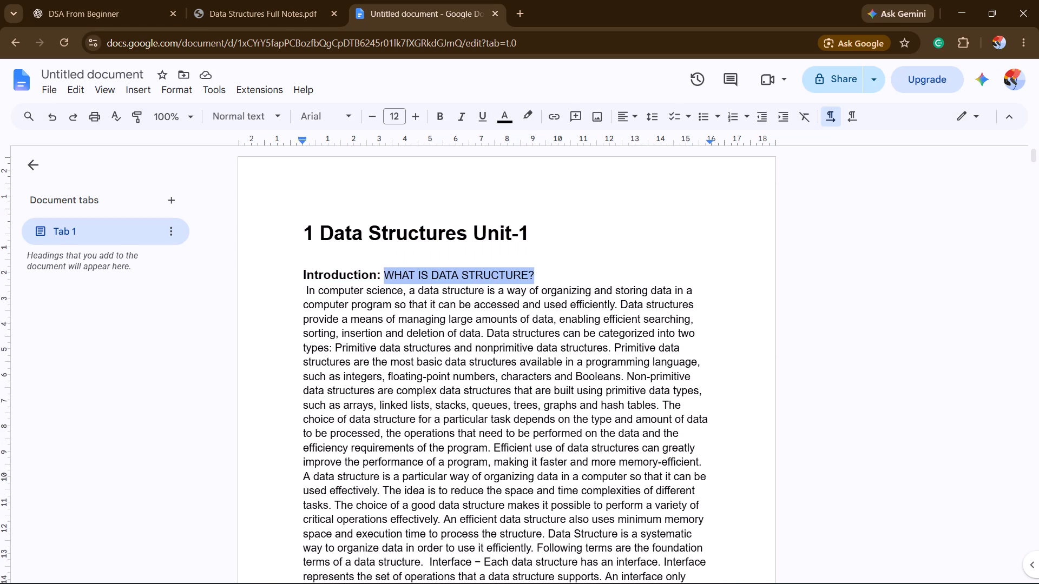
left_click_drag(385, 277, 383, 276)
left_click(459, 112)
left_click(574, 228)
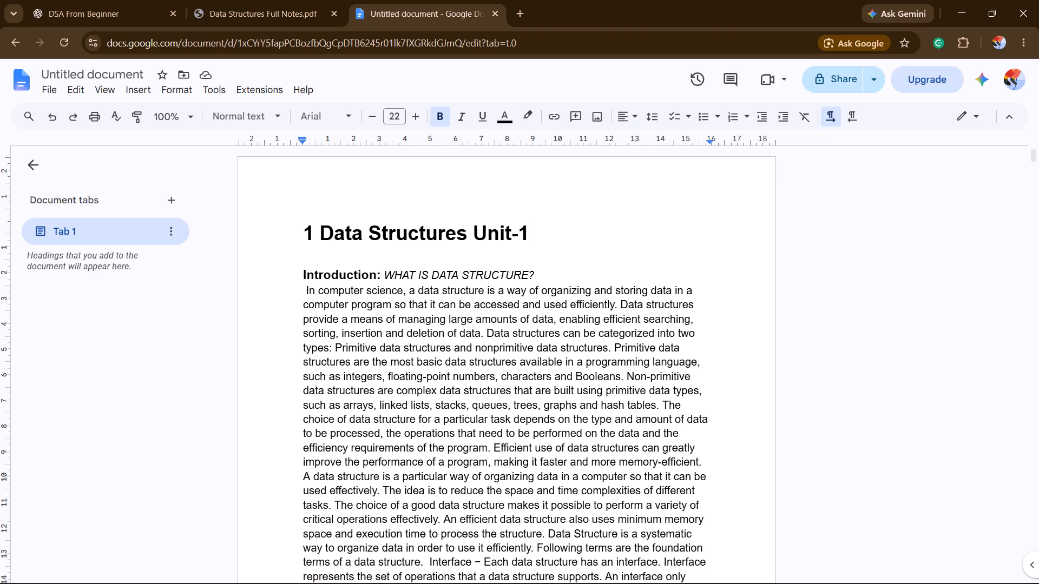
Start a new line at "Data structures provide a means", after the sentence ending in "accessed and used efficiently.".
left_click(619, 305)
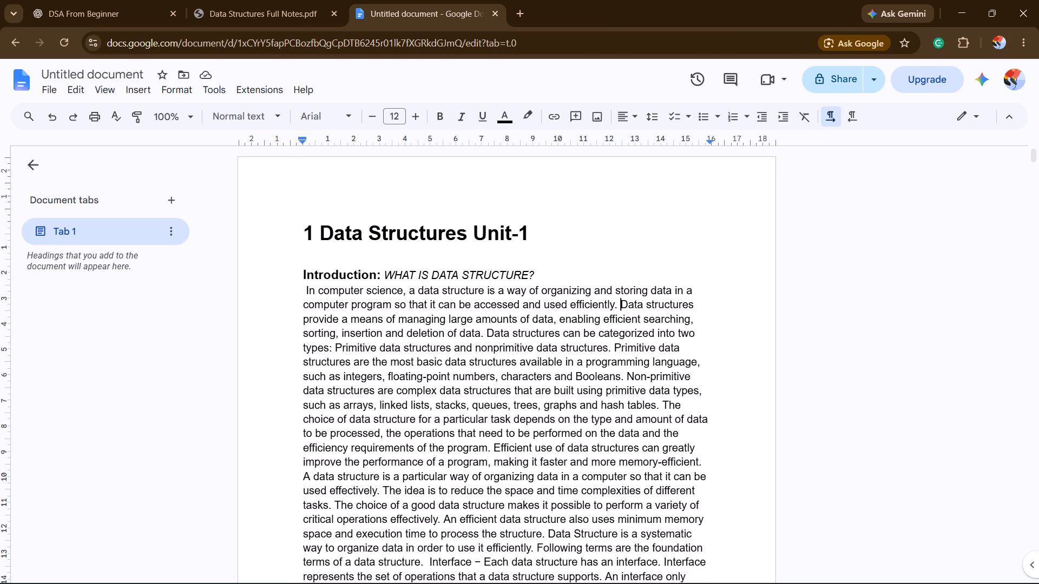
key("Return")
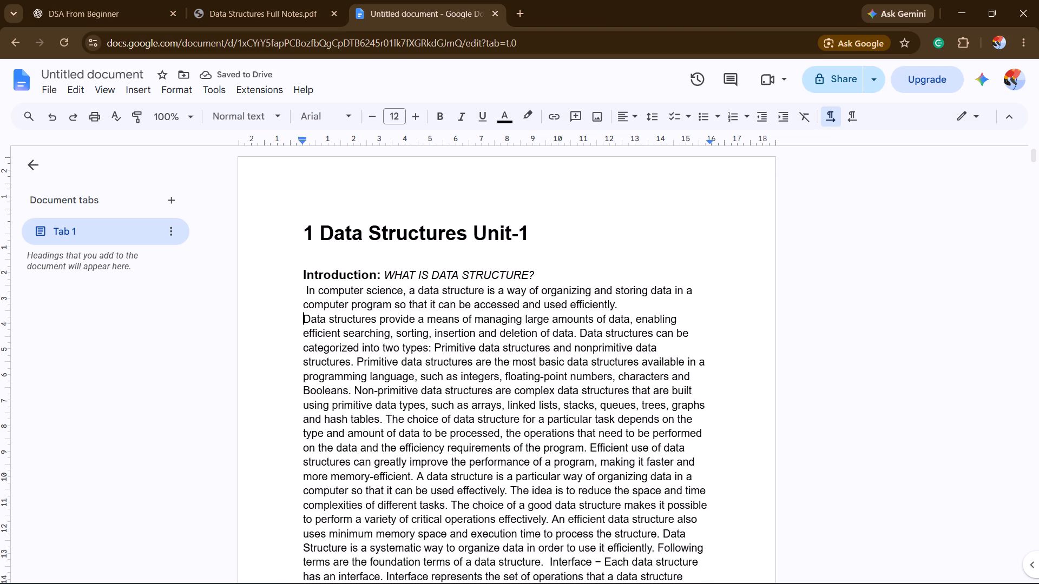
Insert "Importance of" directly before "Data structures provide a means of managing large amounts of data", on the same line.
scroll(469, 343, "down", 1)
scroll(469, 343, "up", 2)
left_click(537, 321)
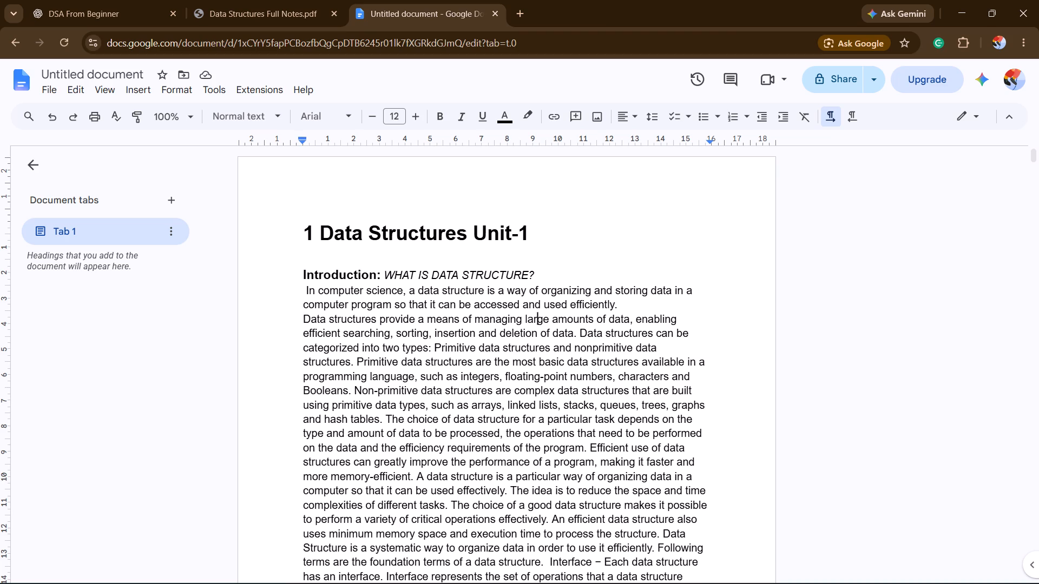
left_click_drag(291, 322, 299, 323)
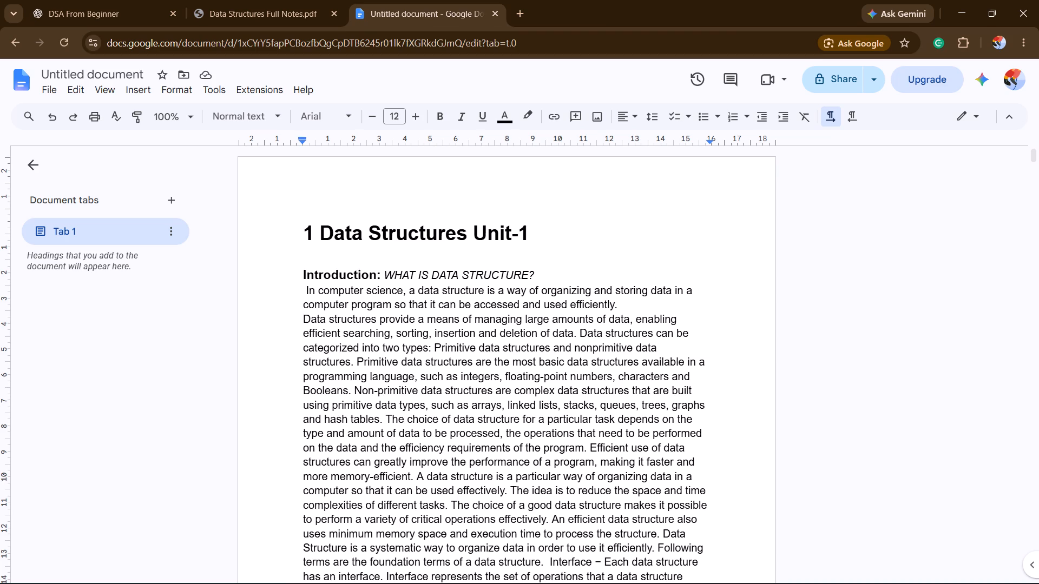
left_click(619, 311)
key("Return")
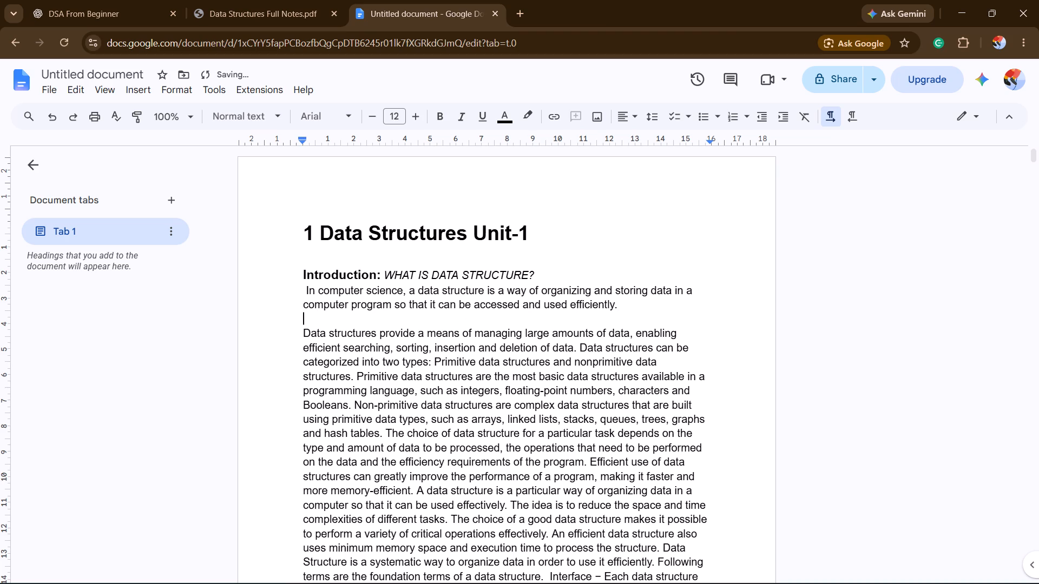
type("im")
type("portant")
key("space")
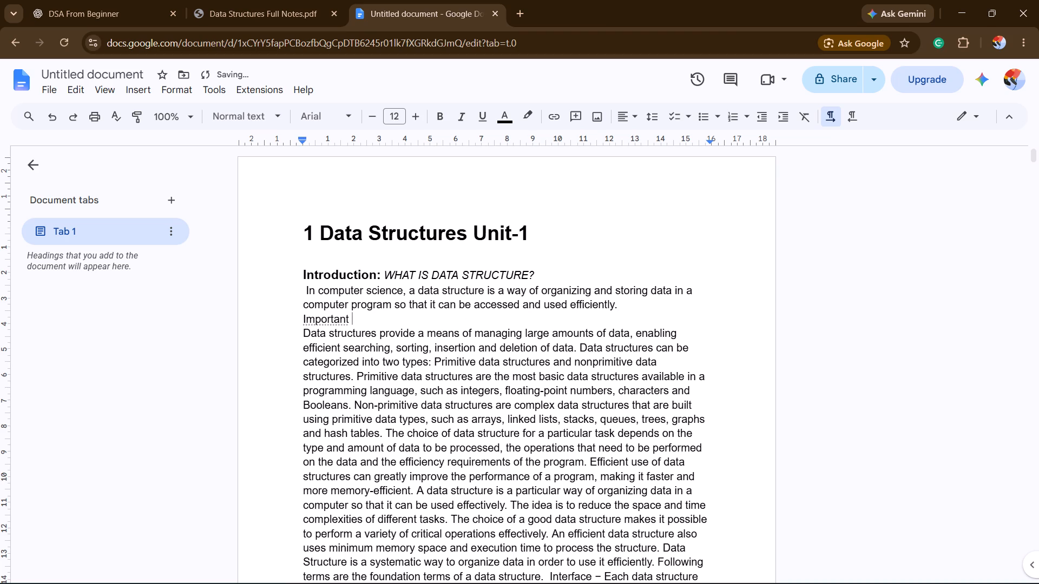
type("of")
key("space")
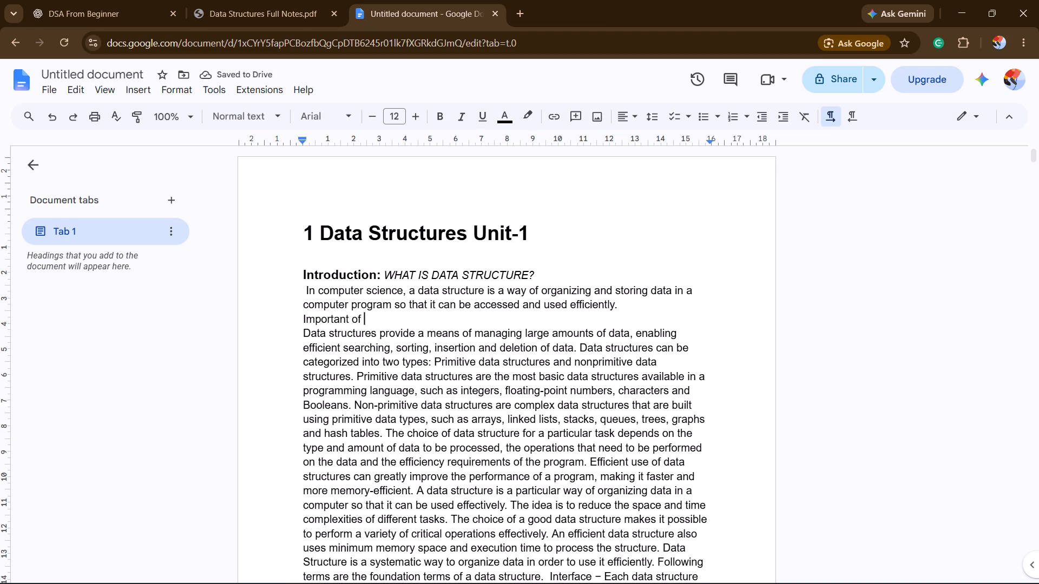
left_click(376, 336)
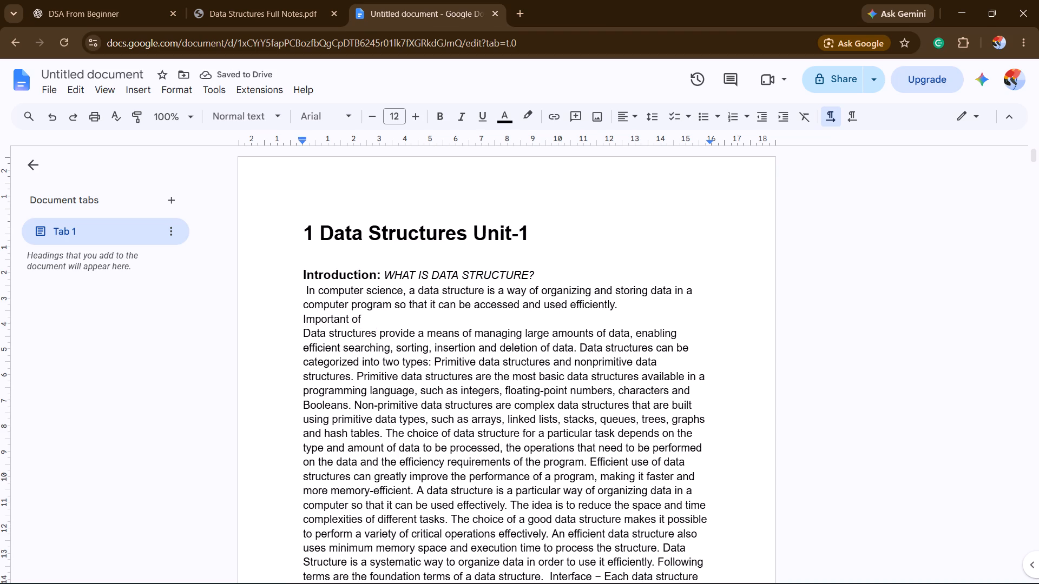
left_click(299, 334)
key("BackSpace")
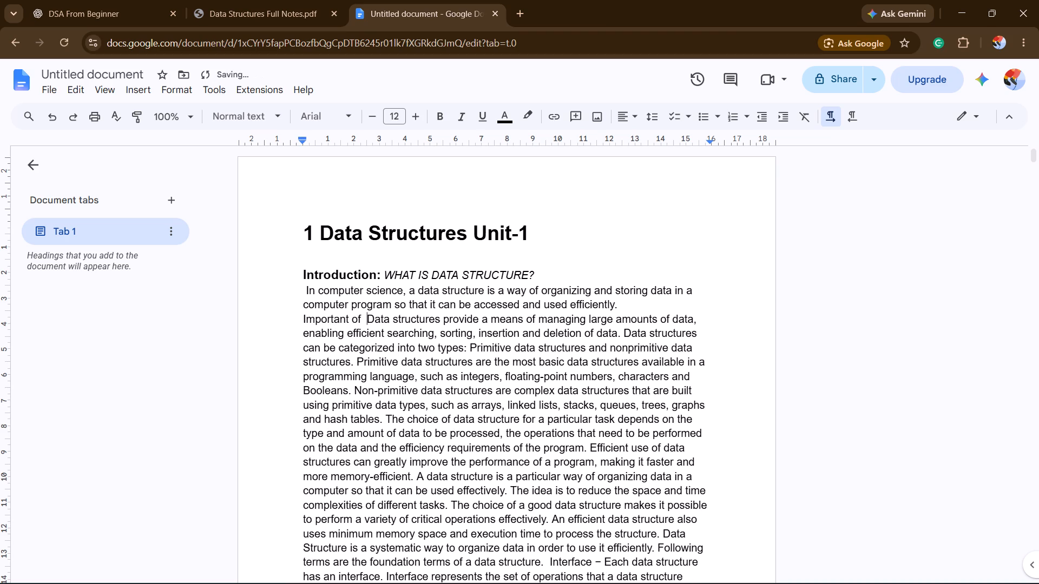
left_click(331, 321)
left_click(345, 302)
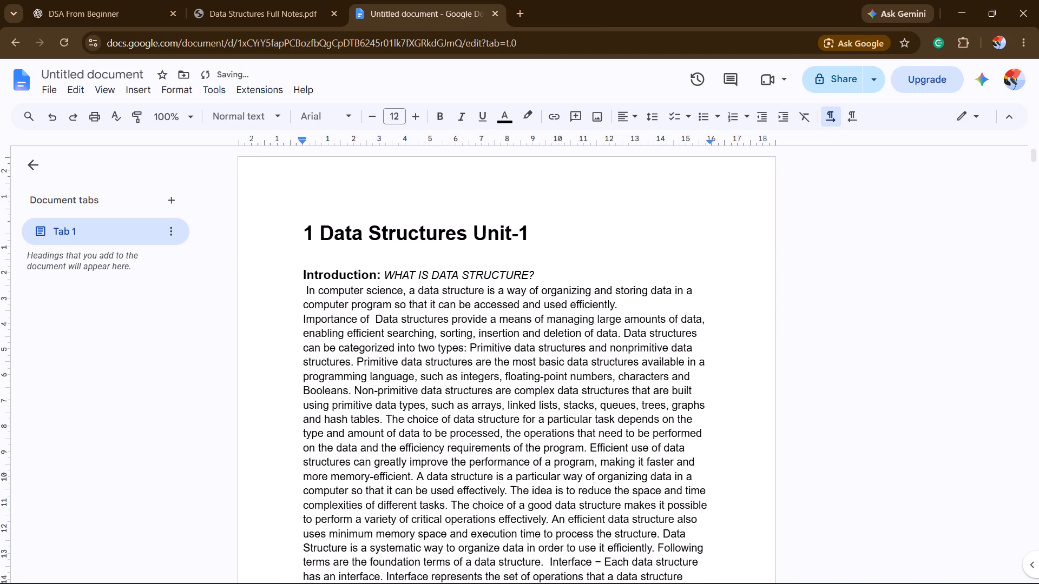
Make "Importance of Data structures" a bold subheading on its own line, with a blank line above it.
left_click(449, 321)
key("Return")
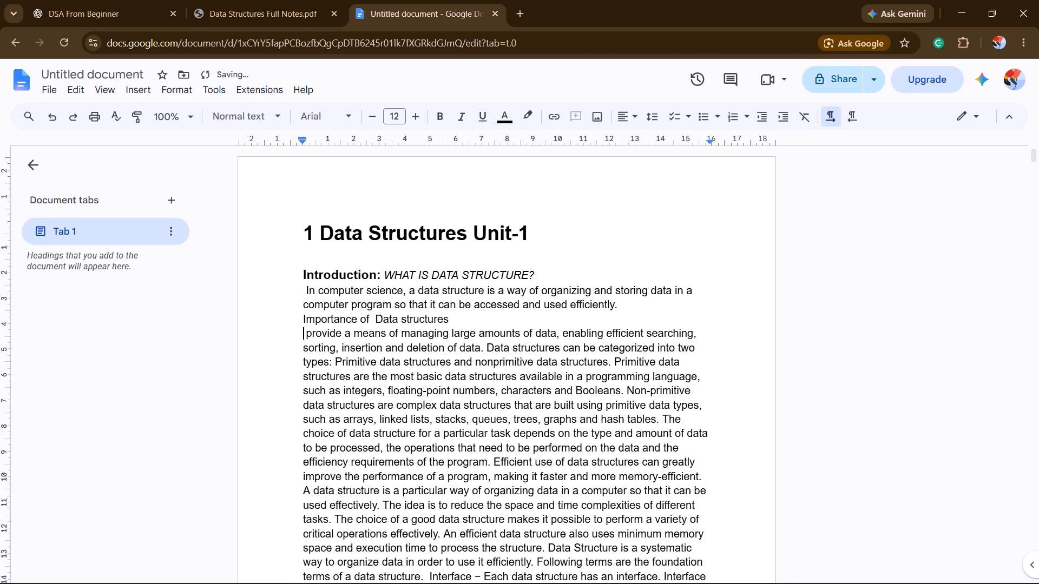
left_click_drag(451, 320, 299, 323)
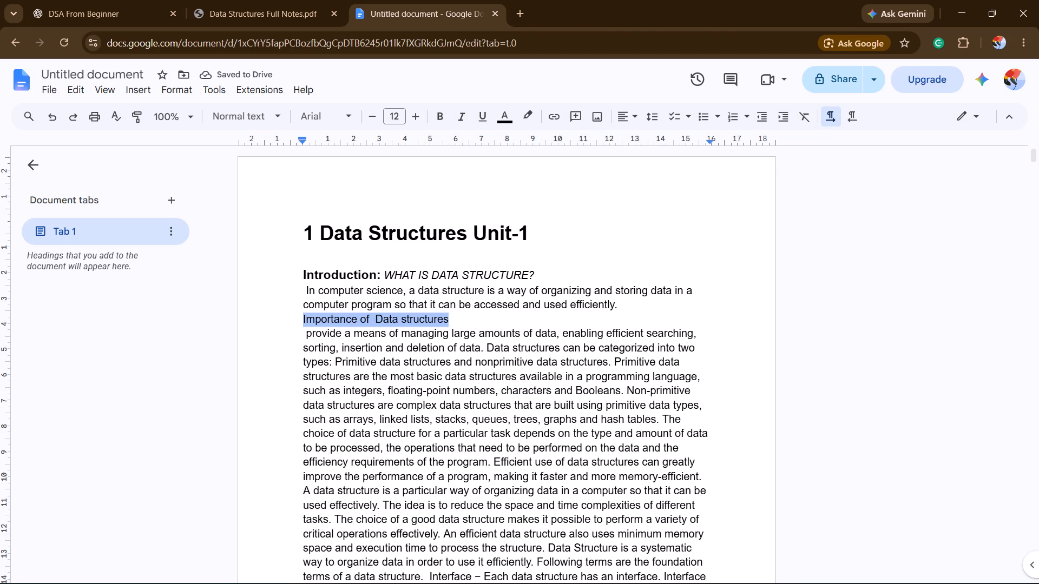
left_click(444, 118)
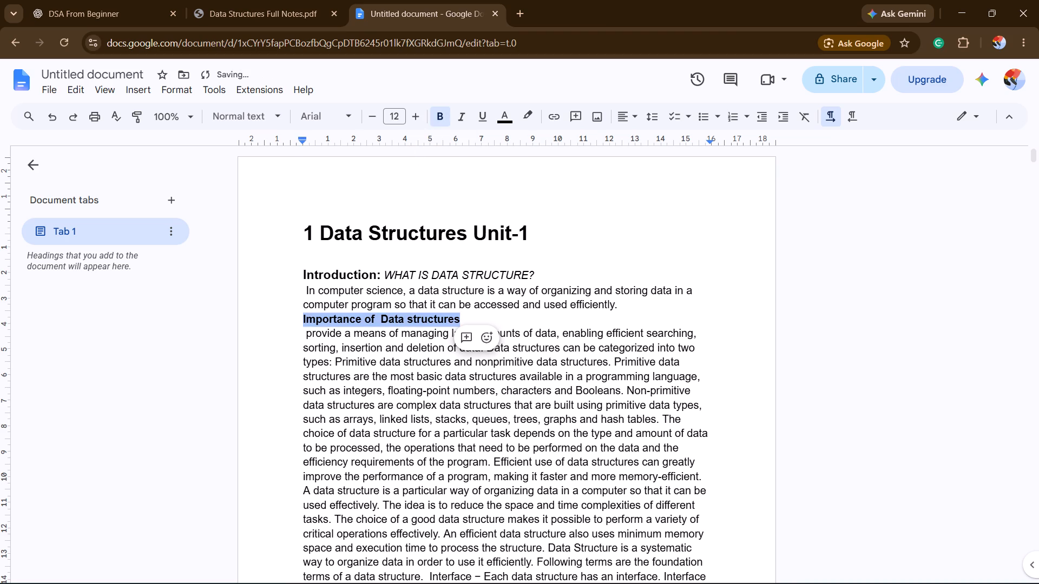
left_click(633, 300)
key("Return")
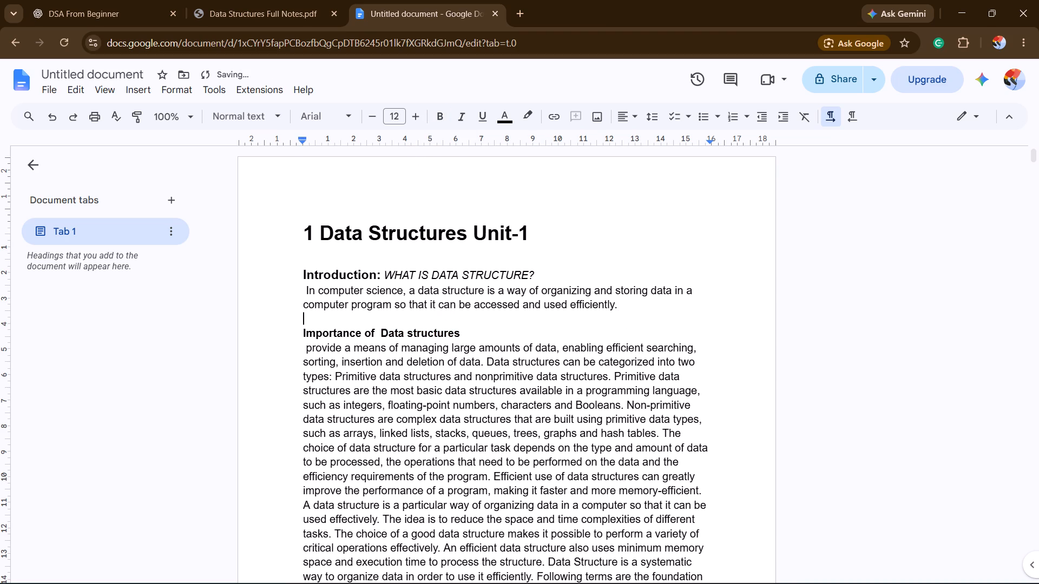
Reword the start of the text under the "Importance of Data structures" subheading as "It provides".
left_click(307, 350)
type("it")
key("space")
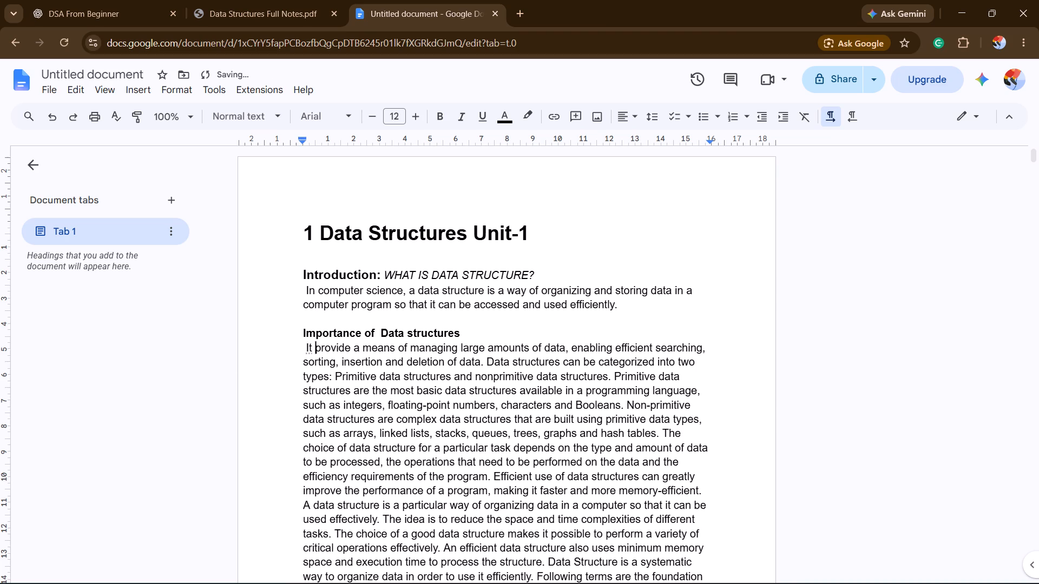
left_click(312, 354)
left_click(311, 350)
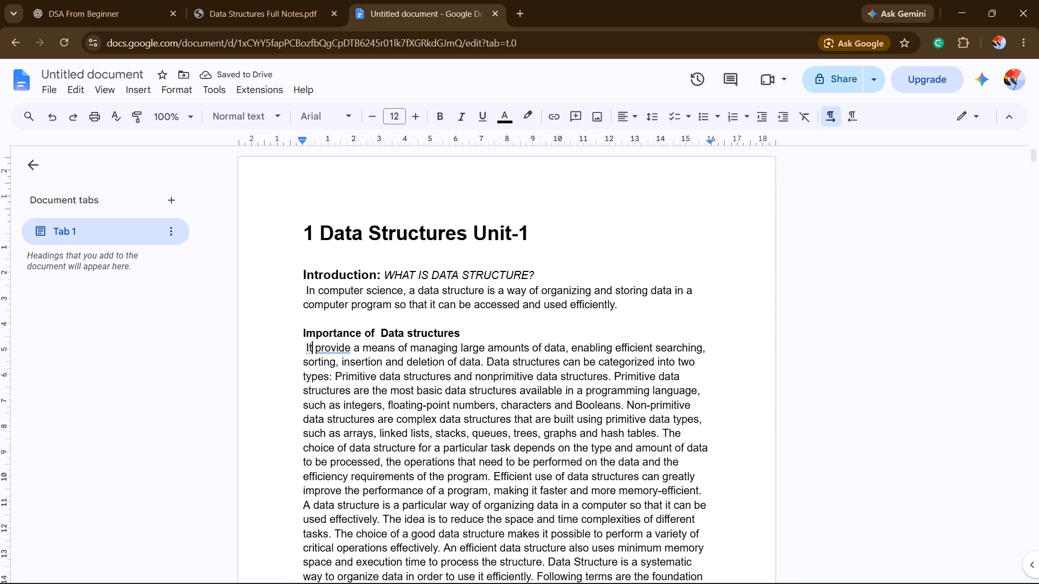
left_click(333, 351)
left_click(350, 326)
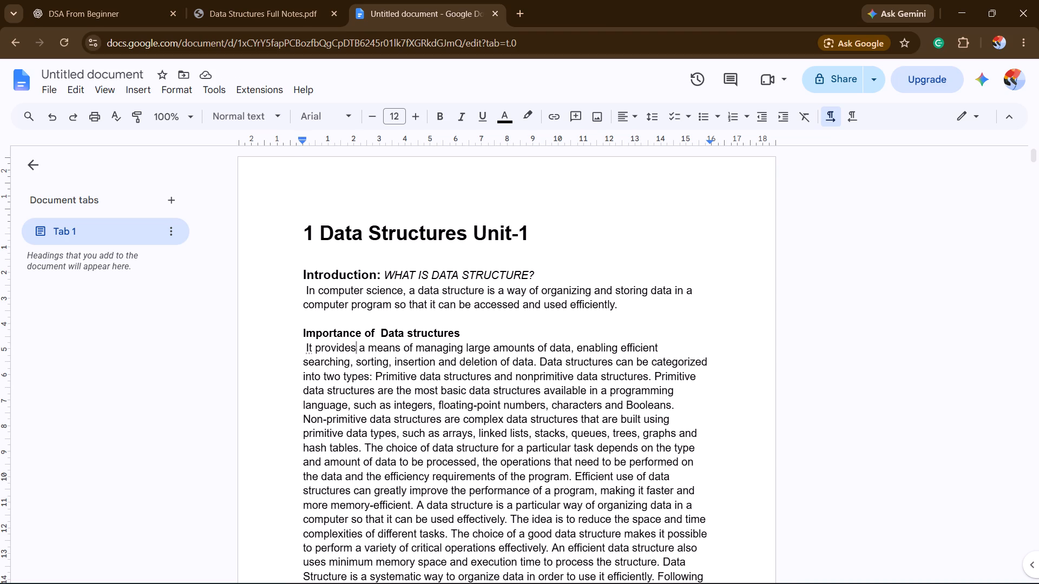
Break the text after "It provides a" into numbered lines 1 to 3, starting at "means of managing", "enabling efficient searching" and "sorting".
left_click(466, 350)
left_click(366, 346)
key("Return")
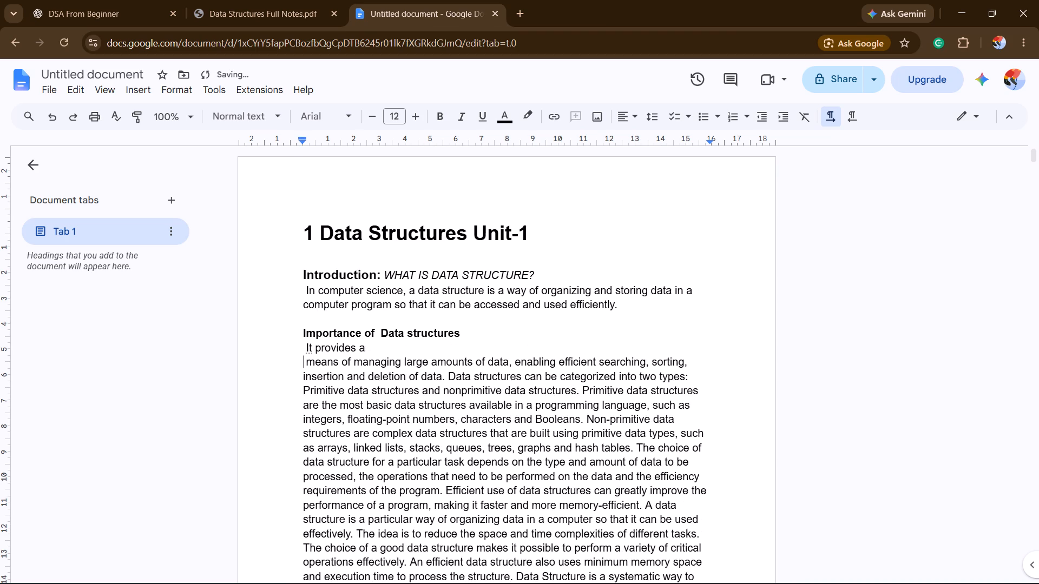
type("1.")
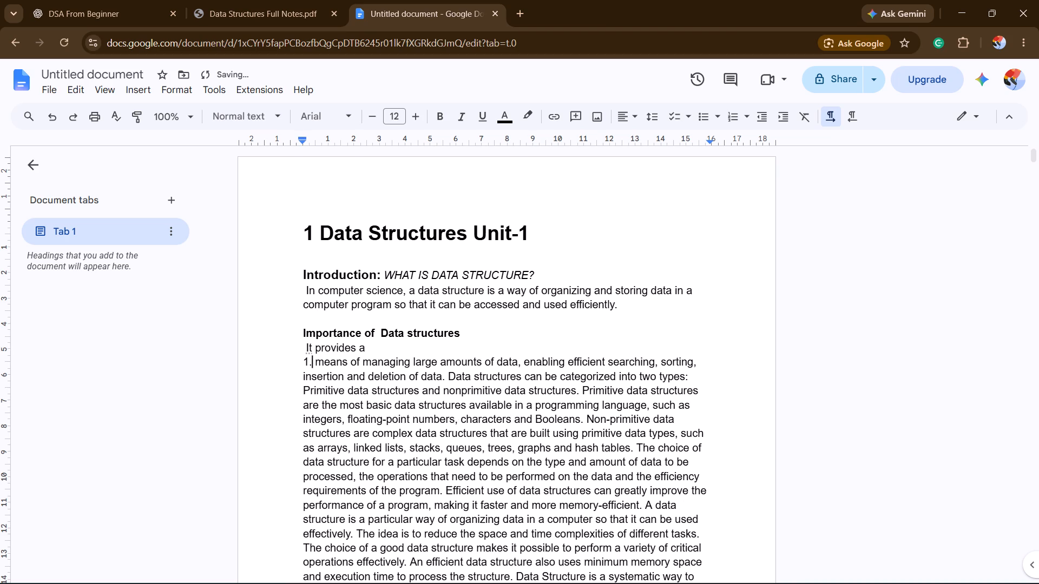
left_click(521, 361)
key("Return")
type("2.")
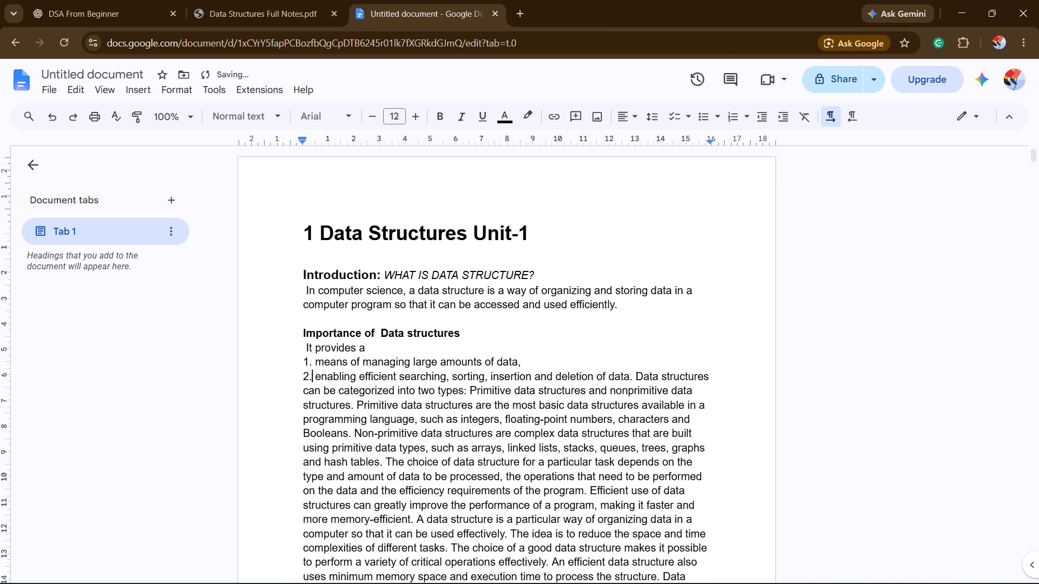
left_click(449, 380)
key("Return")
key("3")
key("period")
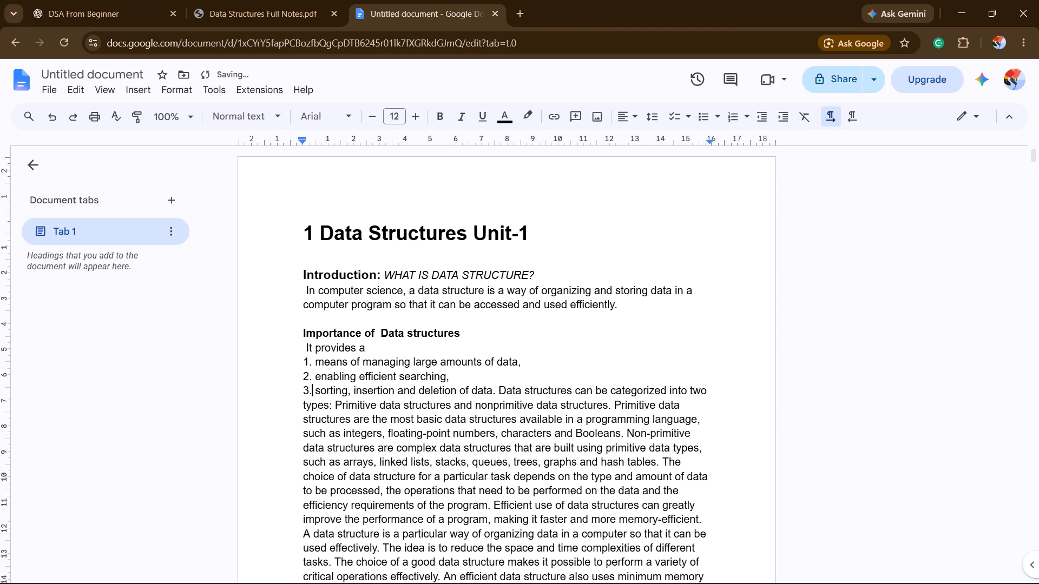
Continue the numbered lines with 4 at "insertion and" and 5 at "deletion of data".
left_click(351, 393)
key("Return")
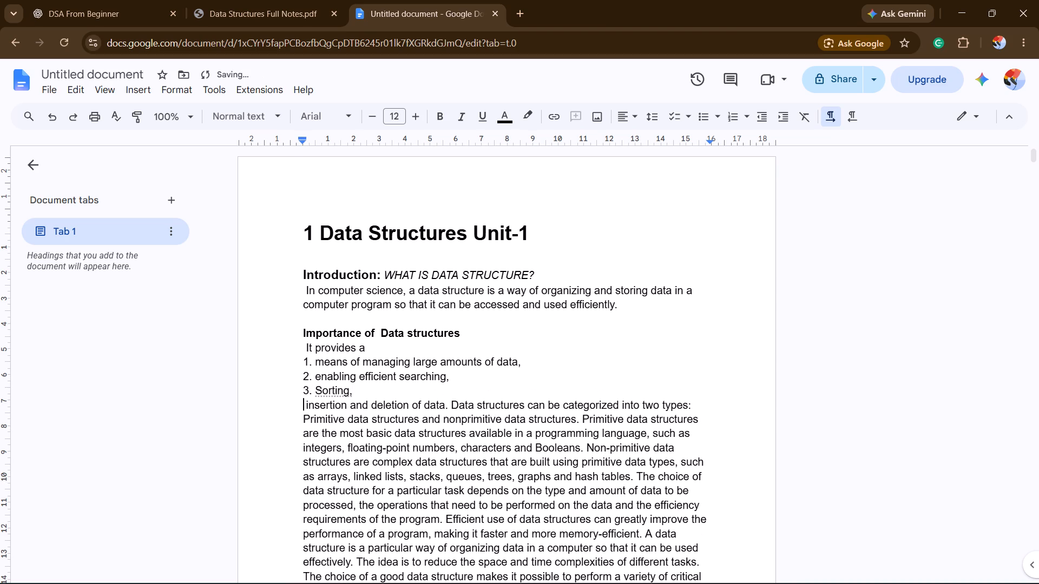
key("4")
key("period")
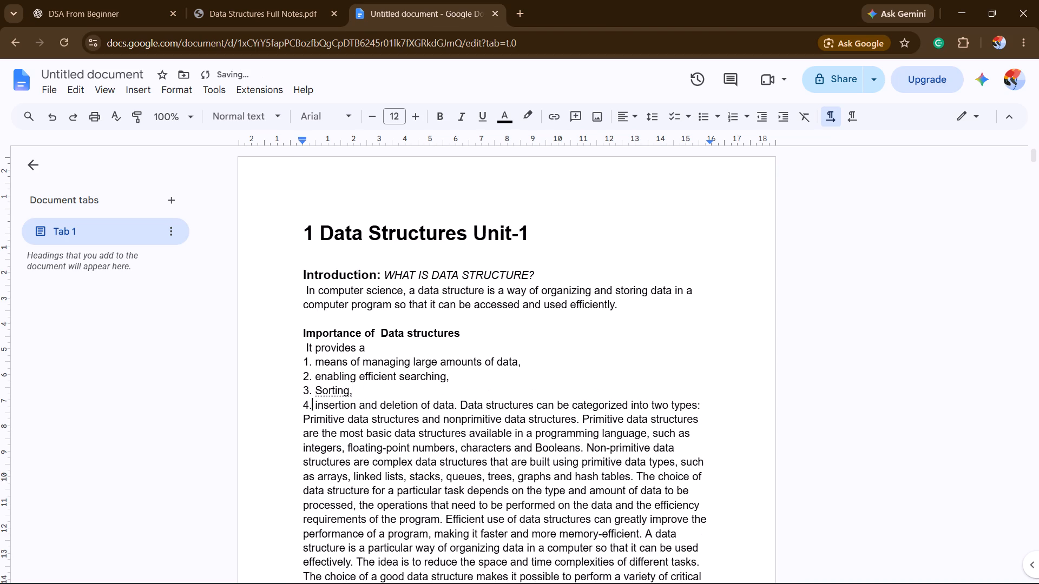
left_click(378, 407)
key("Return")
type("5.")
Move "Data structures can be categorized into two types" into its own paragraph below item 5, separated by a blank line.
left_click(392, 413)
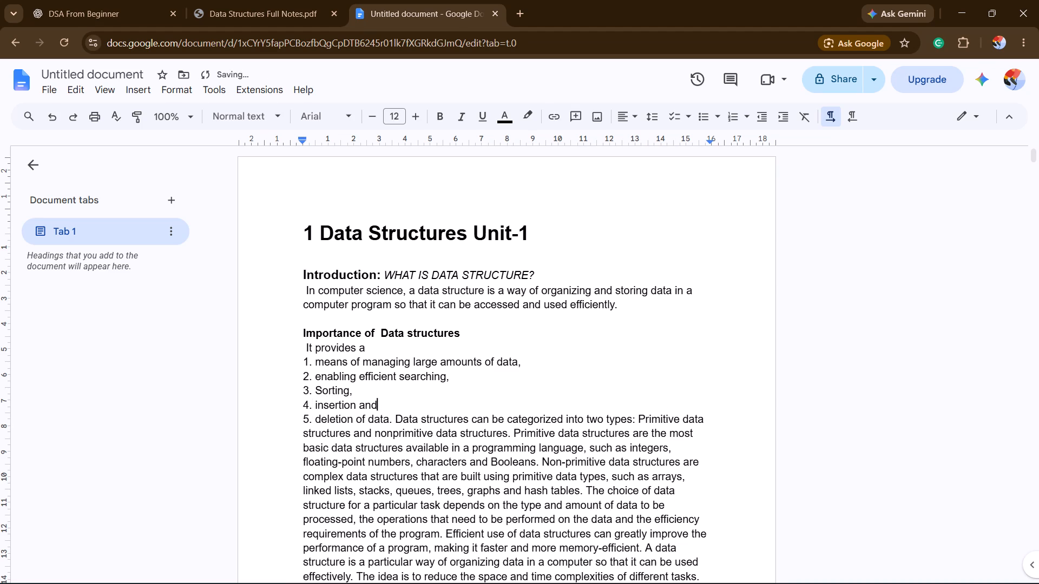
left_click(392, 420)
key("Return")
key("Return")
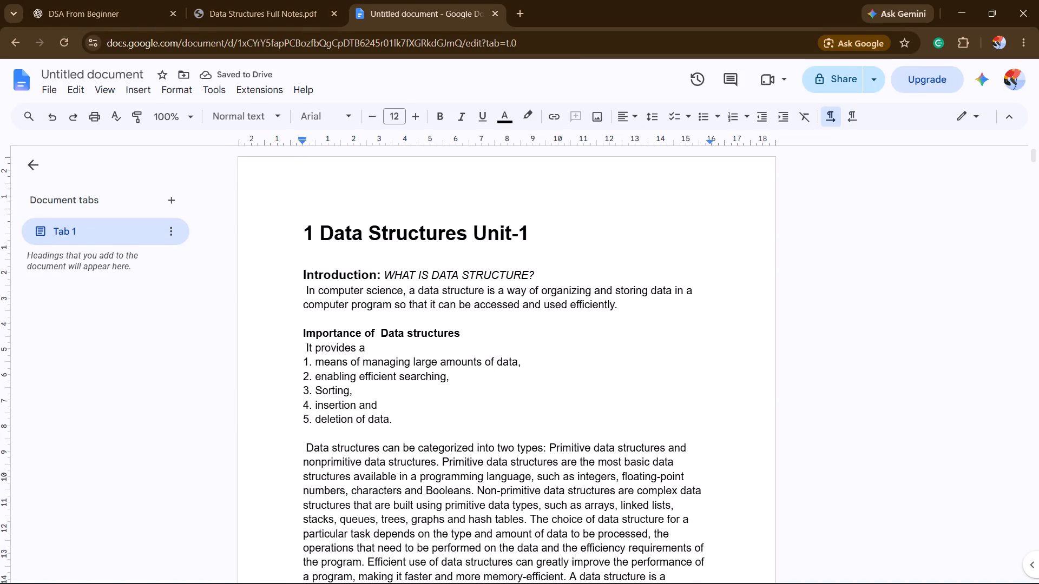
Start a new line reading "cate" between item 5 and the "Data structures can be categorized" paragraph, with blank lines around it.
left_click(404, 422)
key("Return")
key("Return")
type("cata")
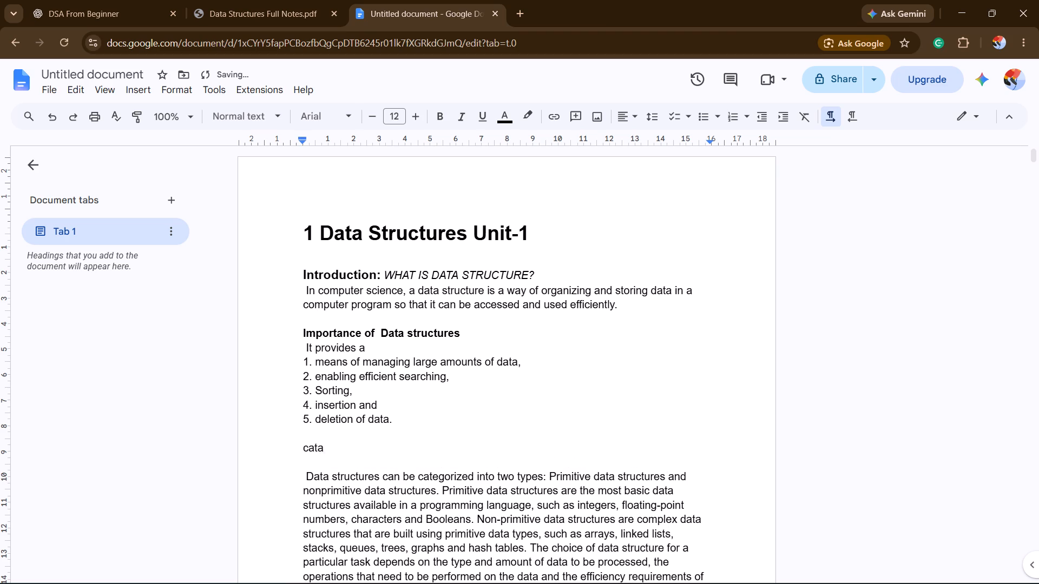
key("BackSpace")
key("e")
Read through the unformatted text on the first page, from the data structure types to the characteristics of a data structure.
scroll(333, 503, "down", 6)
scroll(278, 495, "up", 8)
scroll(427, 500, "up", 1)
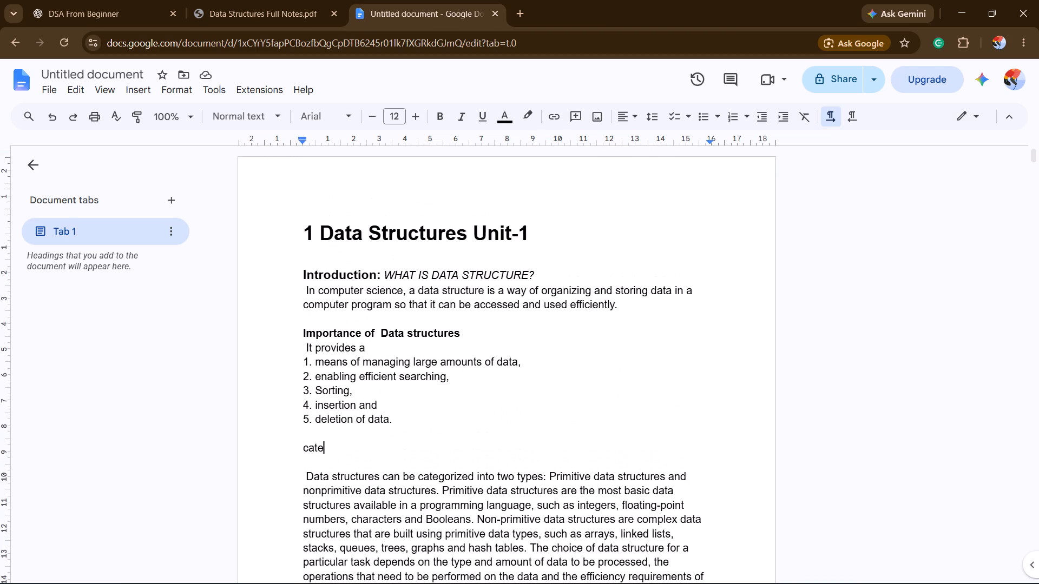
scroll(427, 500, "up", 2)
scroll(427, 500, "down", 4)
scroll(427, 500, "up", 1)
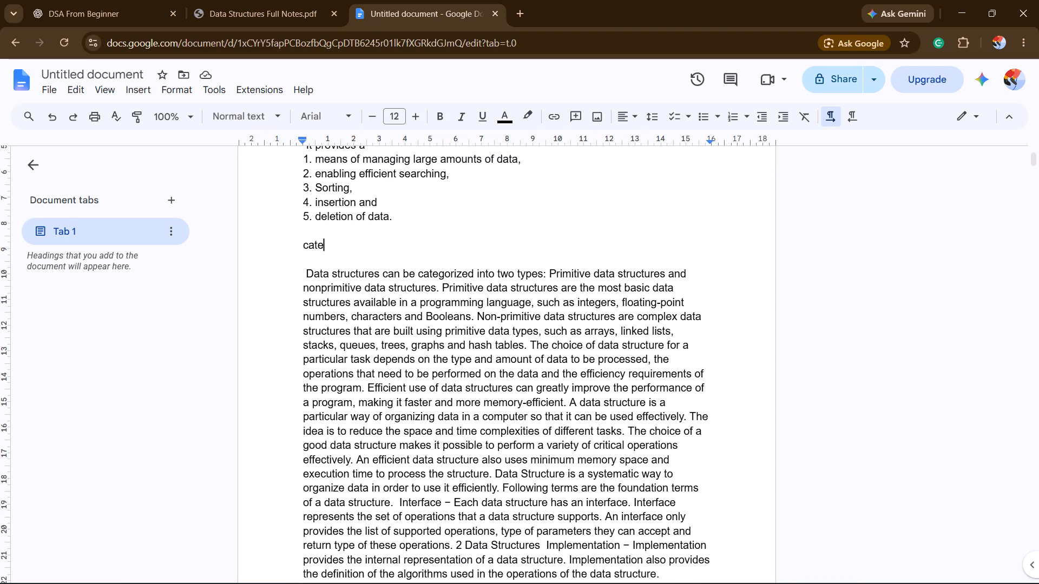
scroll(427, 500, "down", 1)
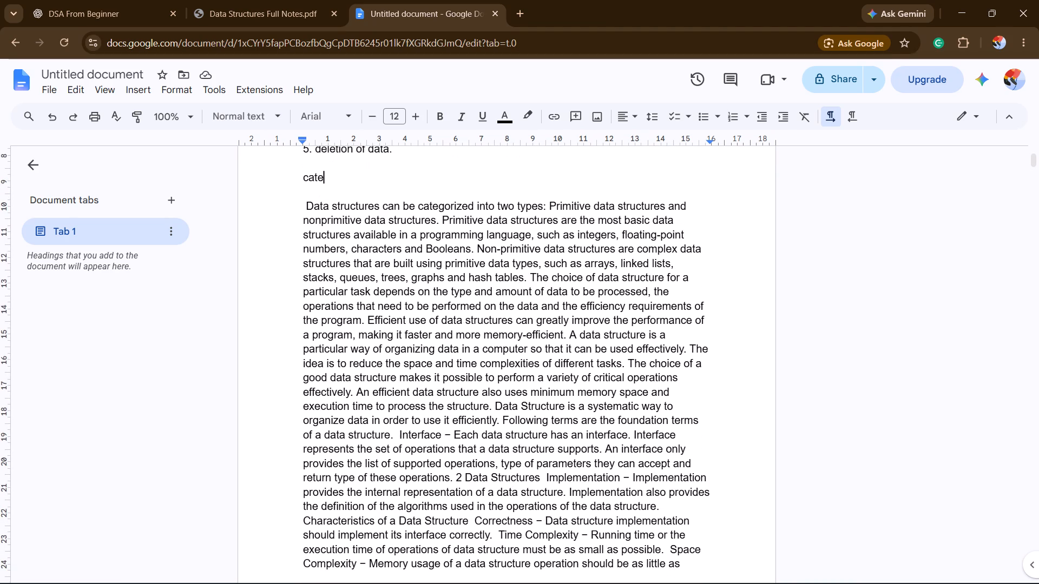
scroll(427, 500, "down", 1)
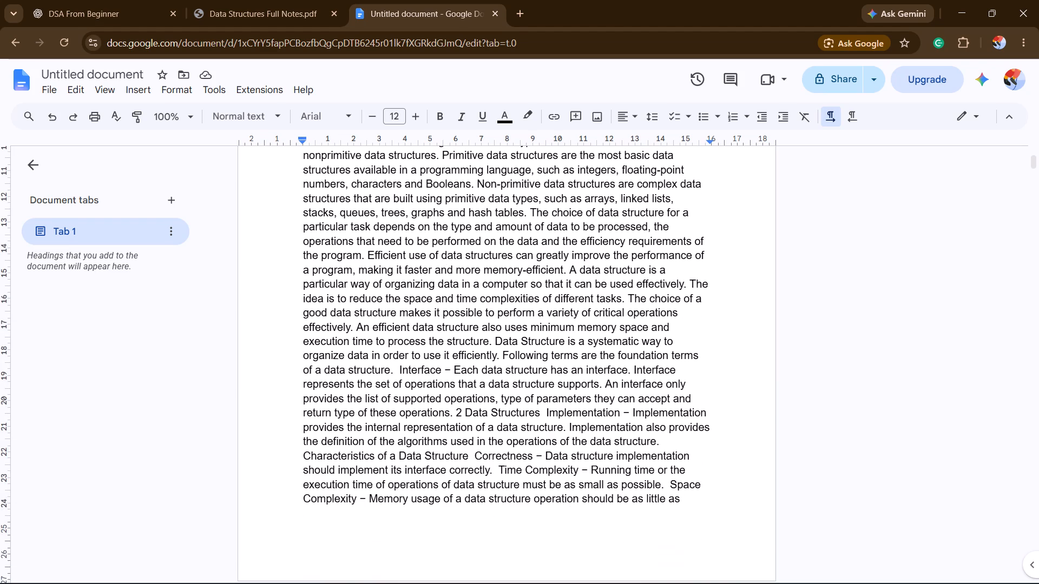
scroll(429, 528, "up", 7)
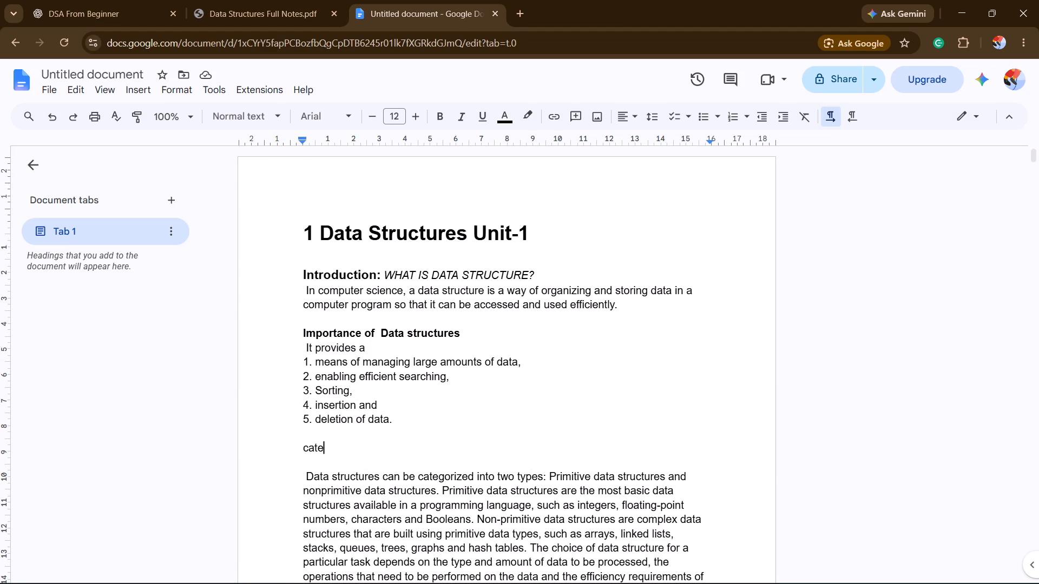
scroll(457, 543, "down", 2)
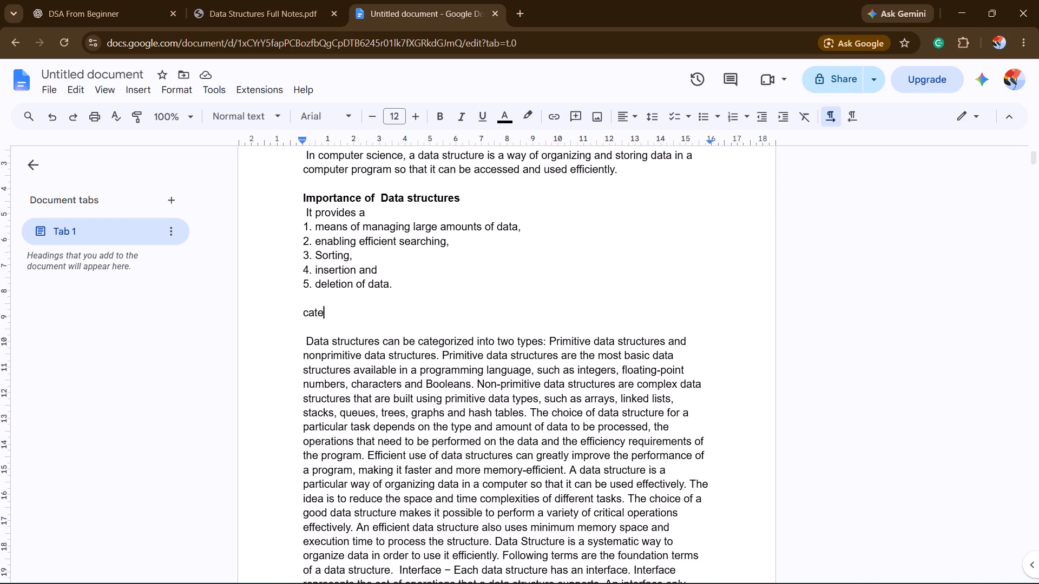
scroll(457, 543, "down", 1)
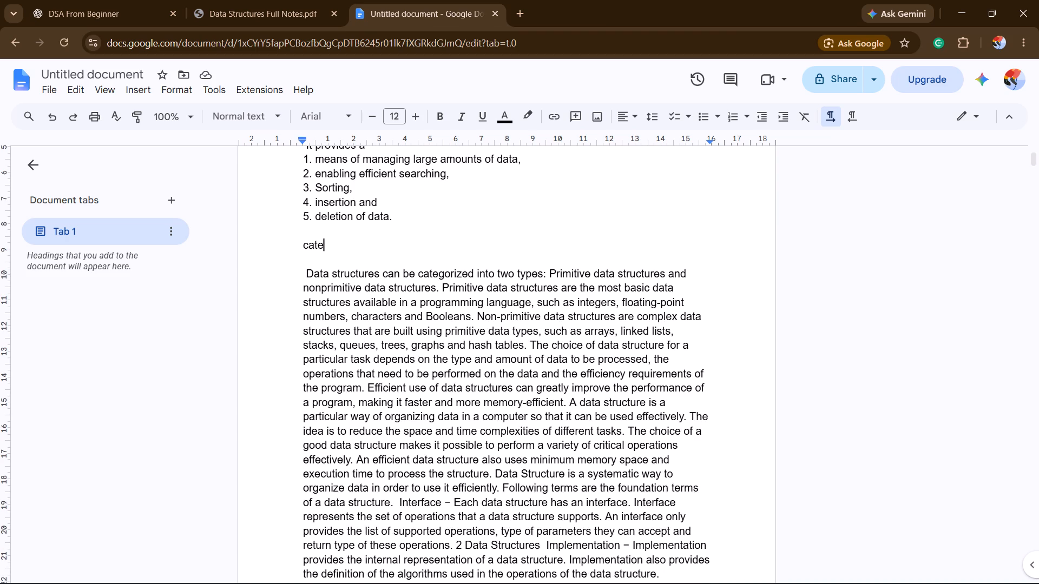
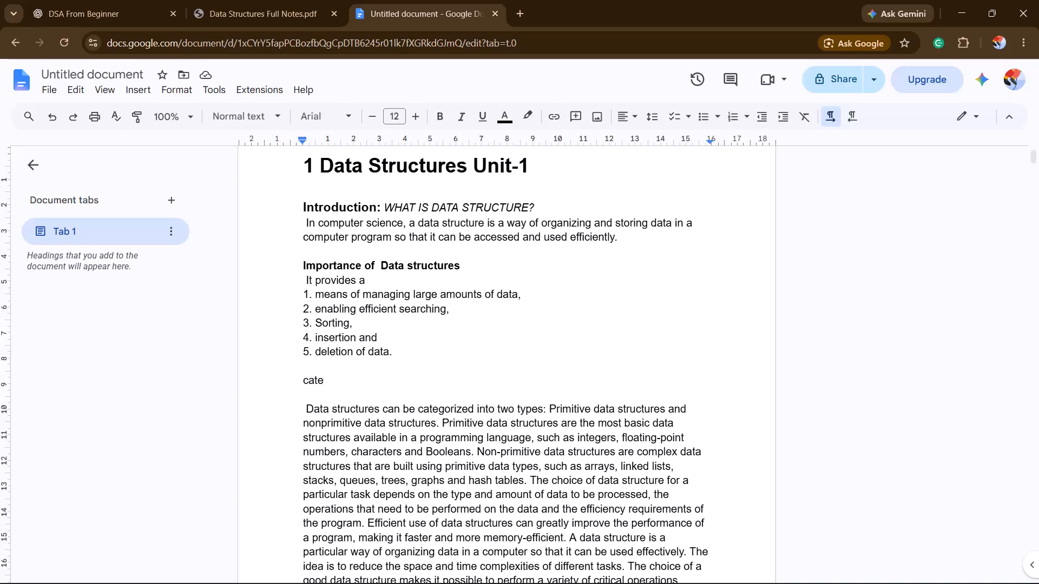
Replace the unfinished "cate" line below item 5 with the word "TYPES" in capitals.
type("ge")
key("o")
key("BackSpace")
key("BackSpace")
key("BackSpace")
key("BackSpace")
key("BackSpace")
key("BackSpace")
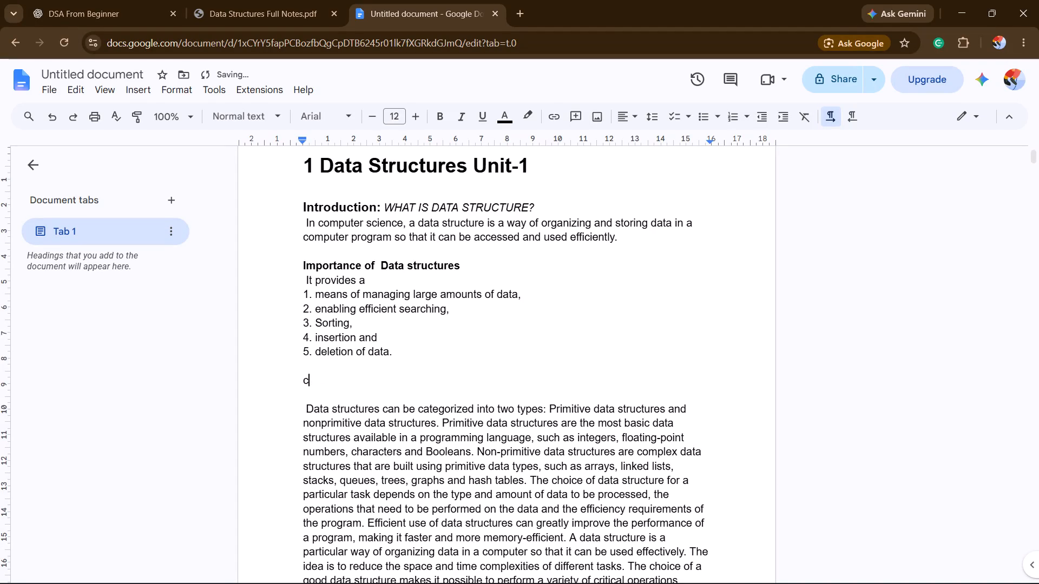
key("BackSpace")
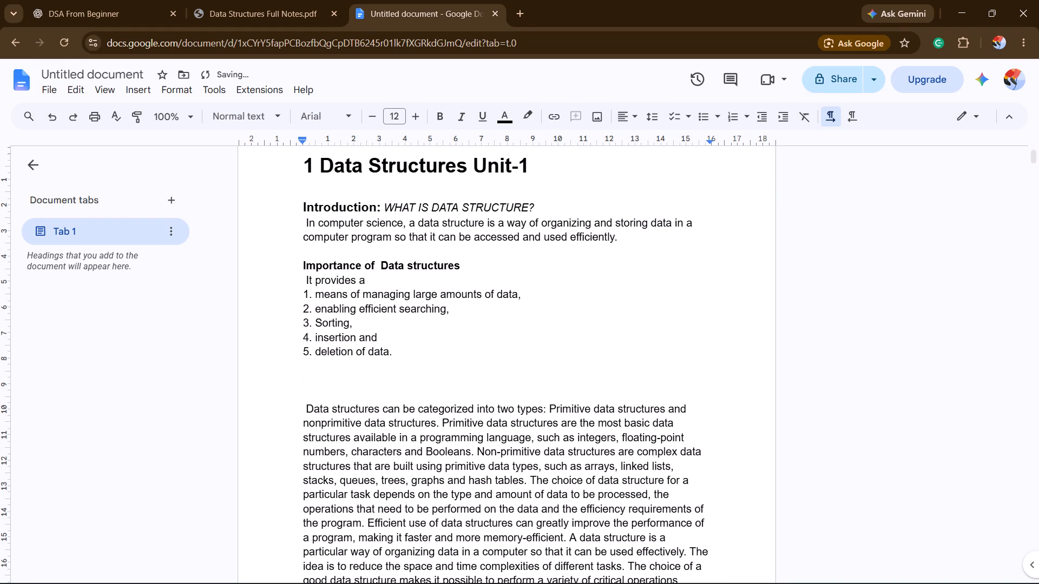
key("t")
type("YOES")
key("BackSpace")
key("BackSpace")
key("BackSpace")
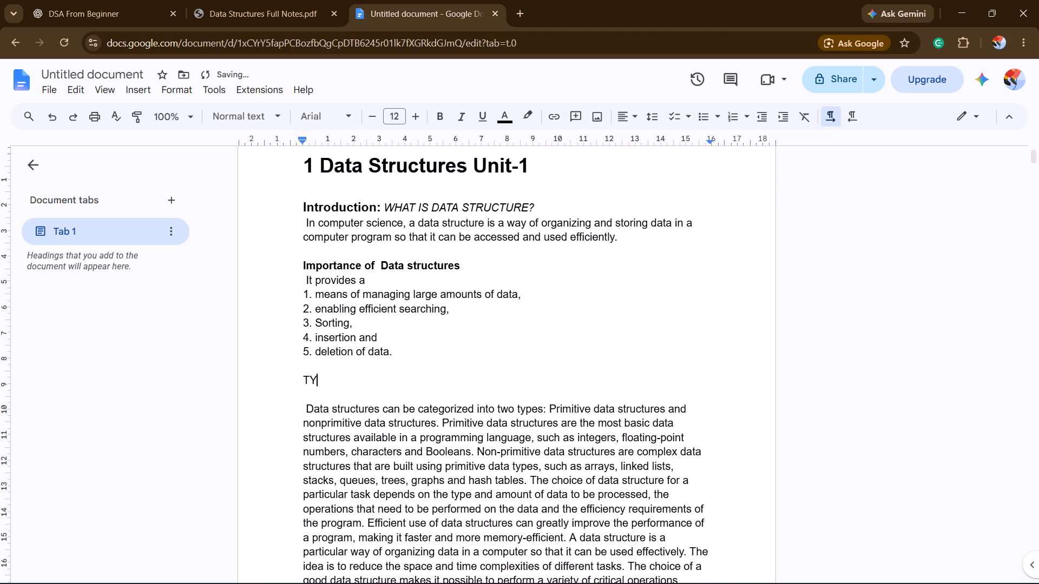
type("PES")
Format the "TYPES" line as a heading in bold at font size 18.
left_click_drag(345, 386, 343, 384)
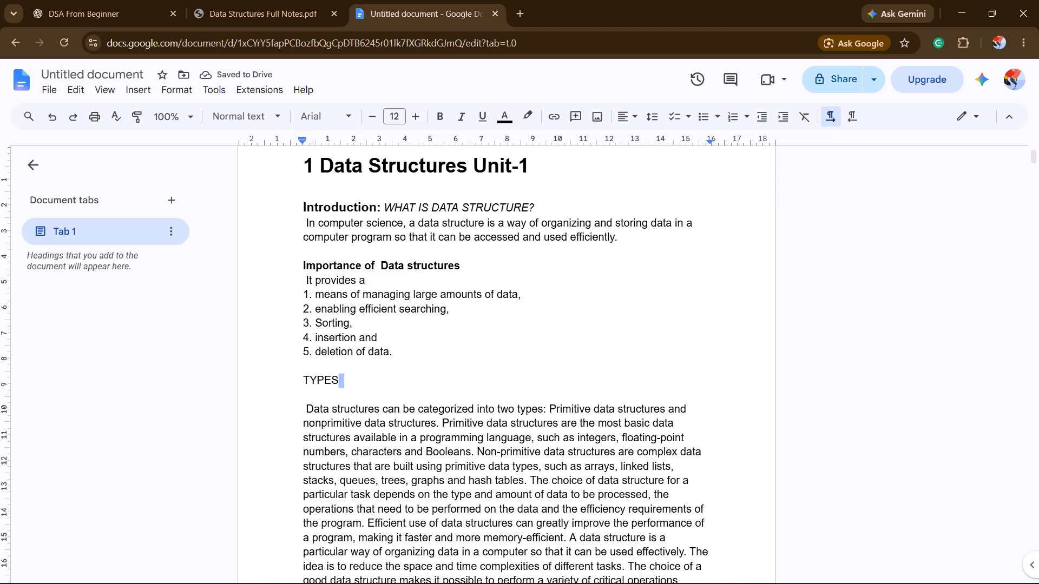
left_click_drag(343, 384, 299, 364)
left_click(337, 388)
left_click(340, 380)
left_click_drag(340, 380, 311, 378)
left_click_drag(311, 378, 297, 378)
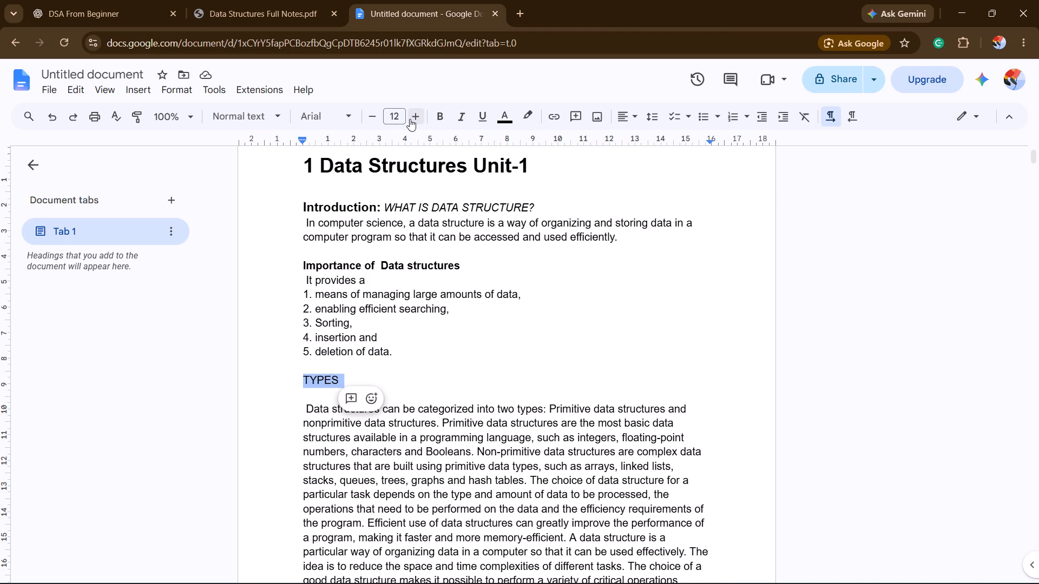
triple_click(410, 119)
left_click(410, 119)
left_click(410, 119)
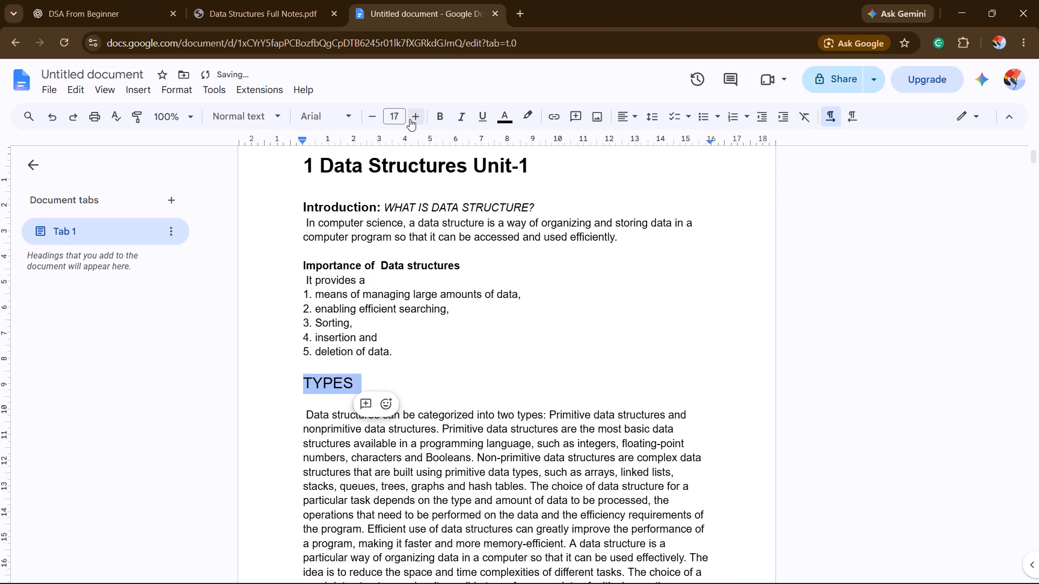
left_click(444, 110)
left_click(417, 119)
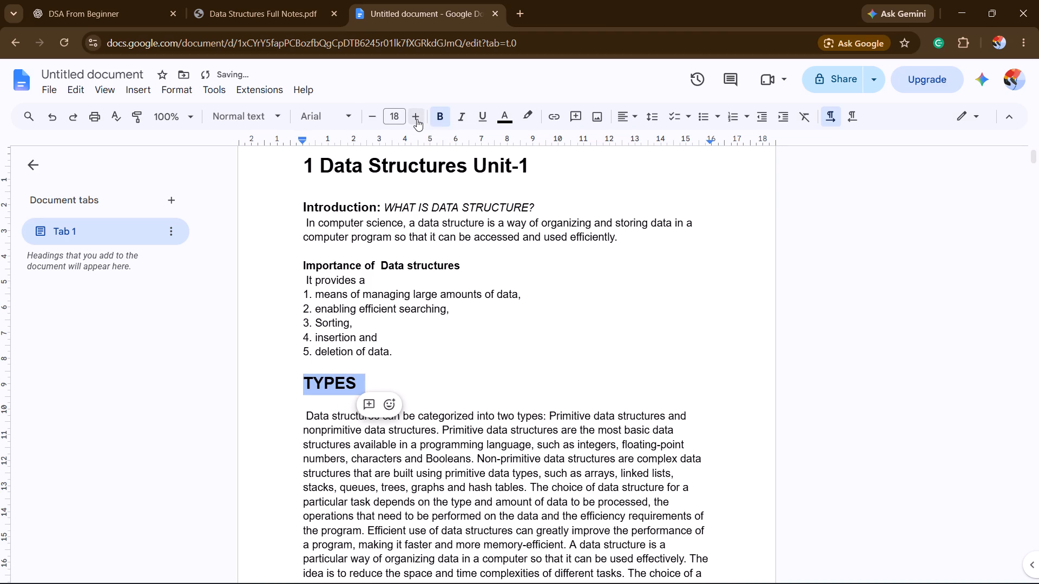
left_click(406, 344)
left_click(369, 387)
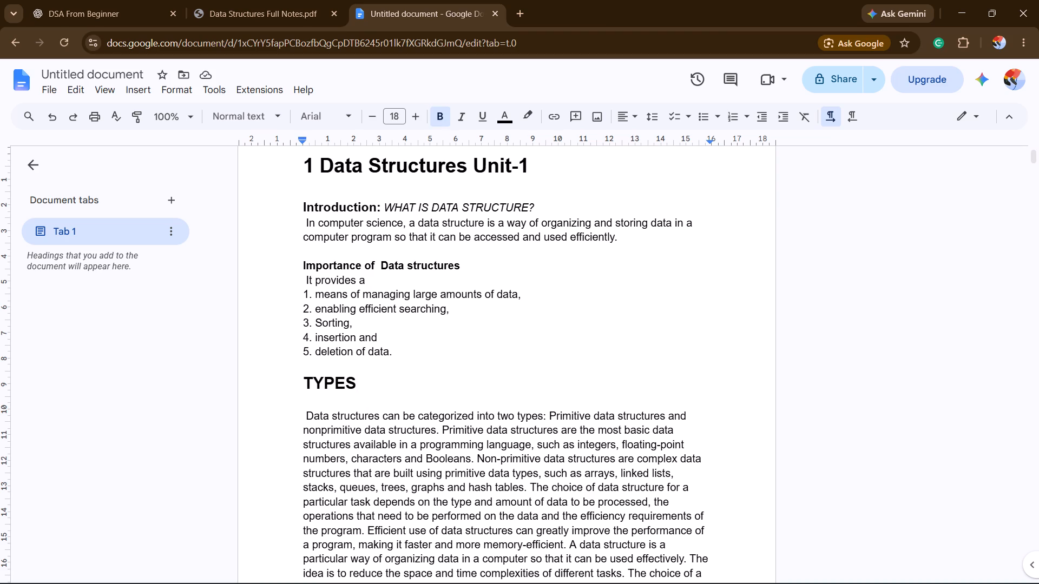
Break the paragraph after "two types:" and again after "nonprimitive data structures.", leaving three blank lines before the primitive data structures description.
left_click(549, 416)
key("Return")
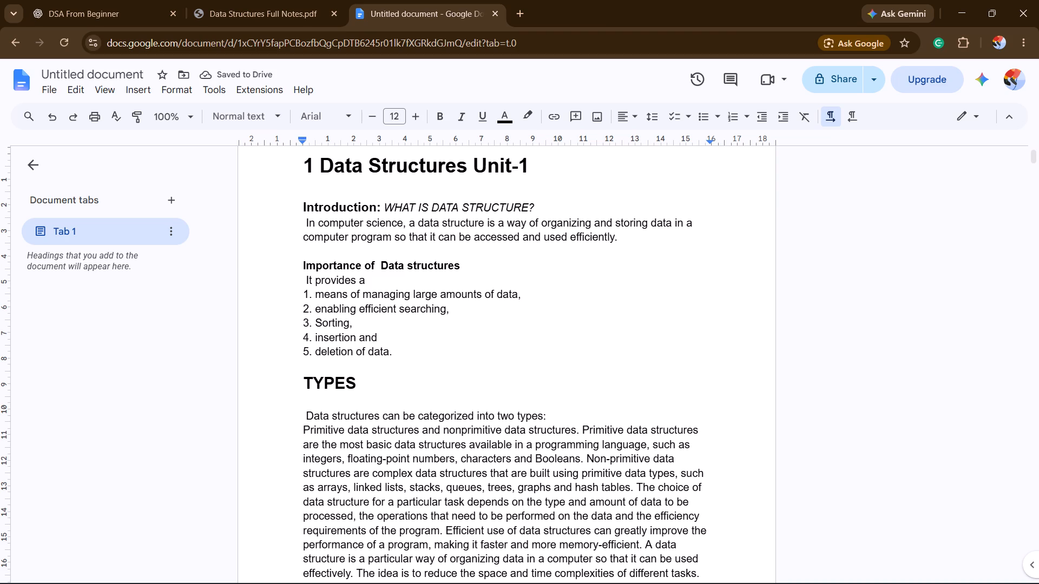
left_click(578, 433)
key("Return")
key("Return")
key("Return")
key("Return")
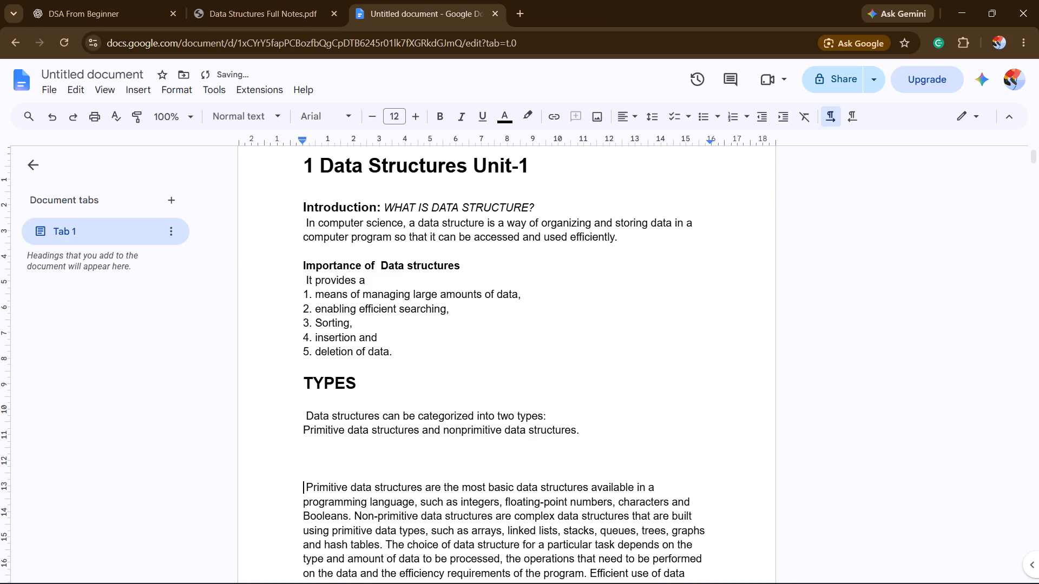
Add a hyphen directly after "two types:" with no space before it.
left_click(567, 407)
left_click(560, 416)
key("minus")
key("Left")
key("BackSpace")
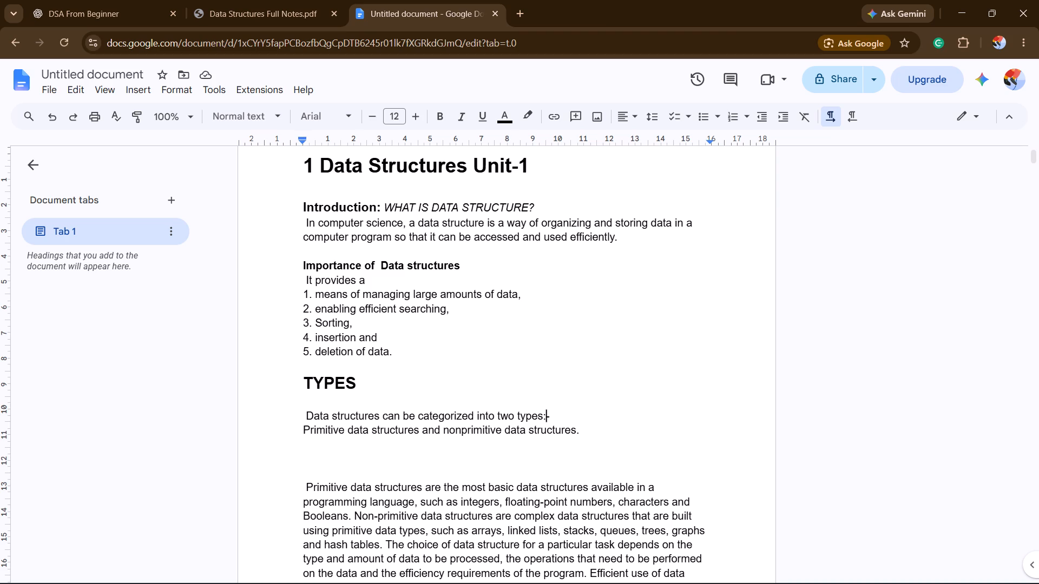
Make the words "two types:" bold in the sentence under the TYPES heading.
left_click(544, 416)
left_click(544, 416)
left_click_drag(544, 416, 509, 418)
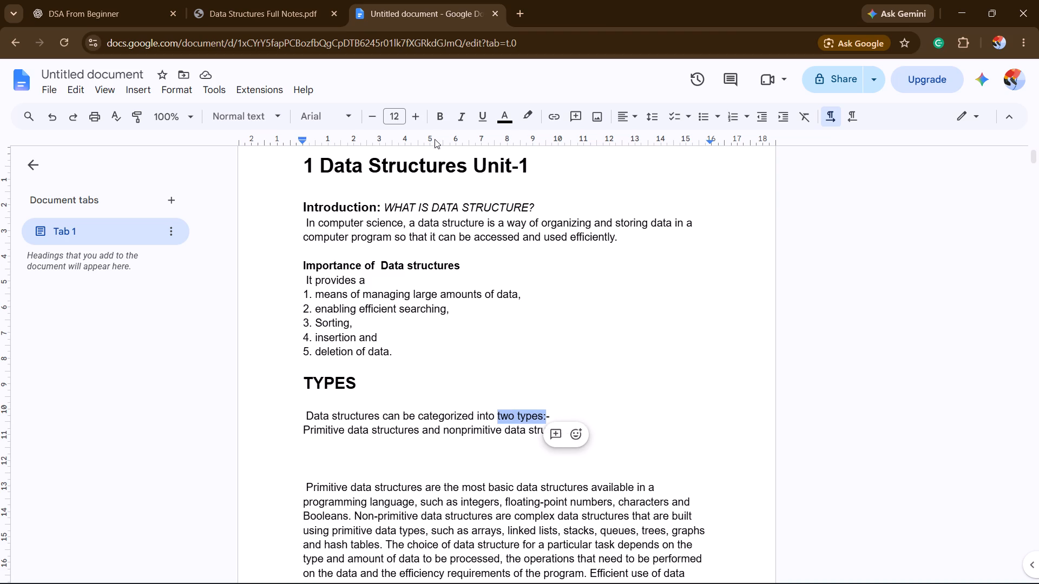
left_click(437, 118)
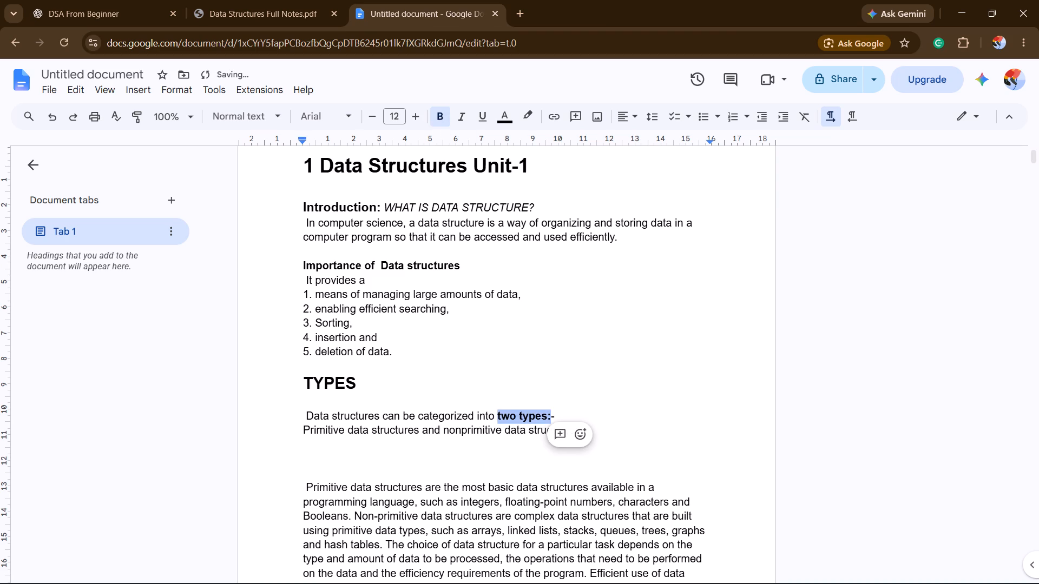
Insert a blank line below the "two types" sentence and put "nonprimitive data structures." on its own line without a leading space.
left_click(565, 410)
key("Return")
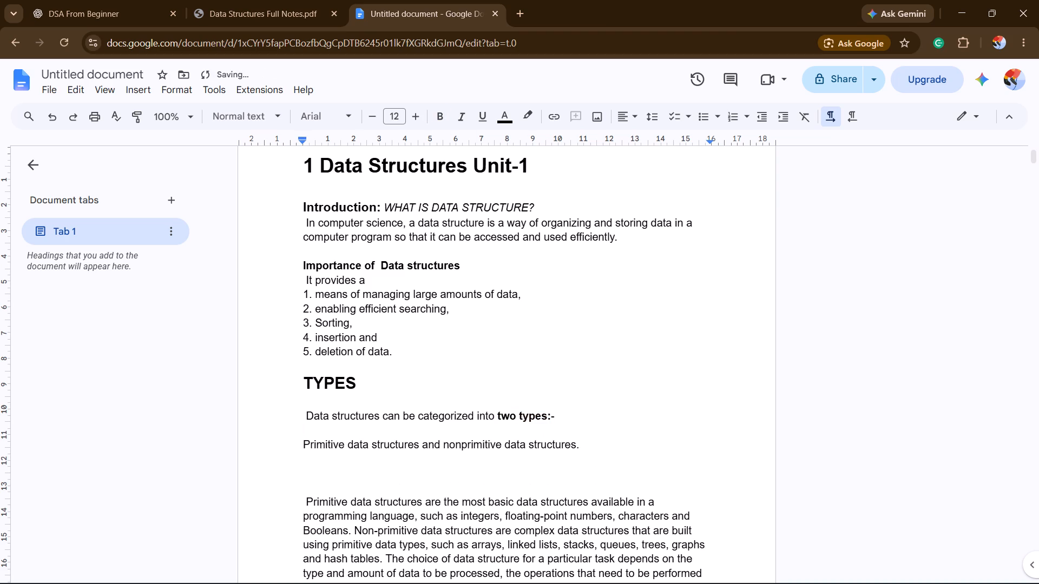
left_click(437, 445)
left_click(439, 446)
key("Return")
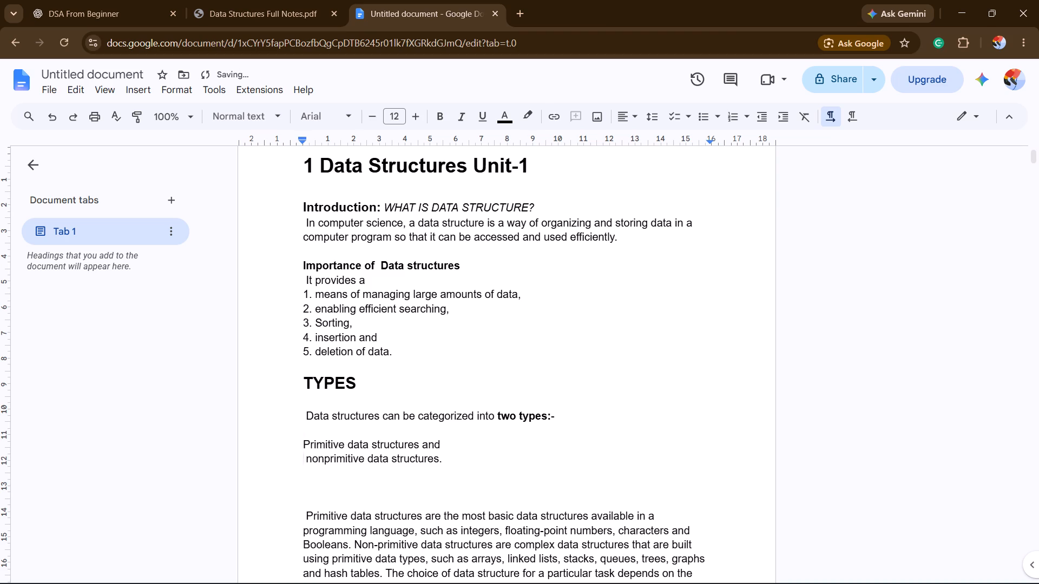
left_click(307, 457)
key("backslash")
key("BackSpace")
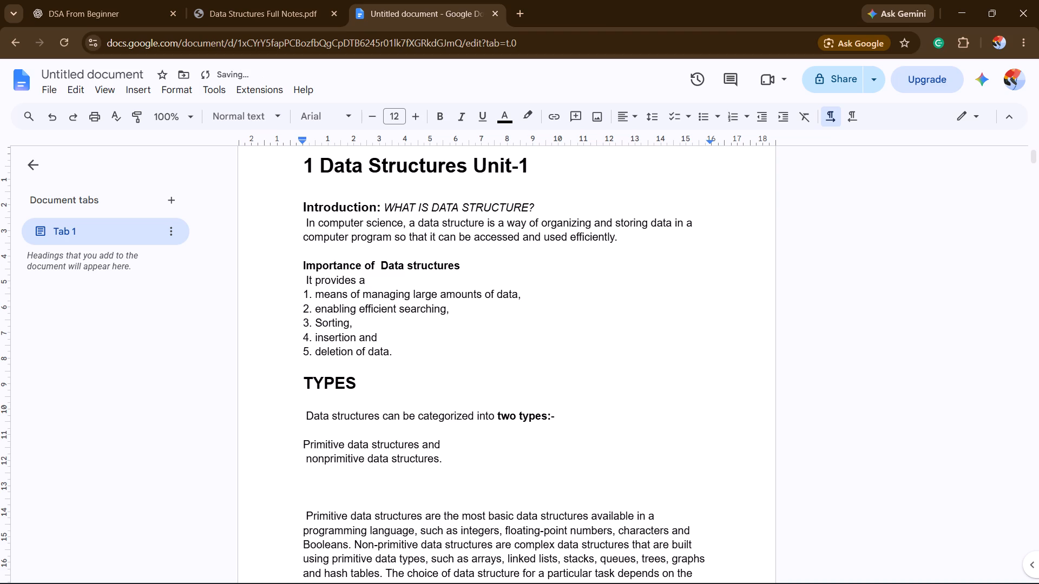
key("BackSpace")
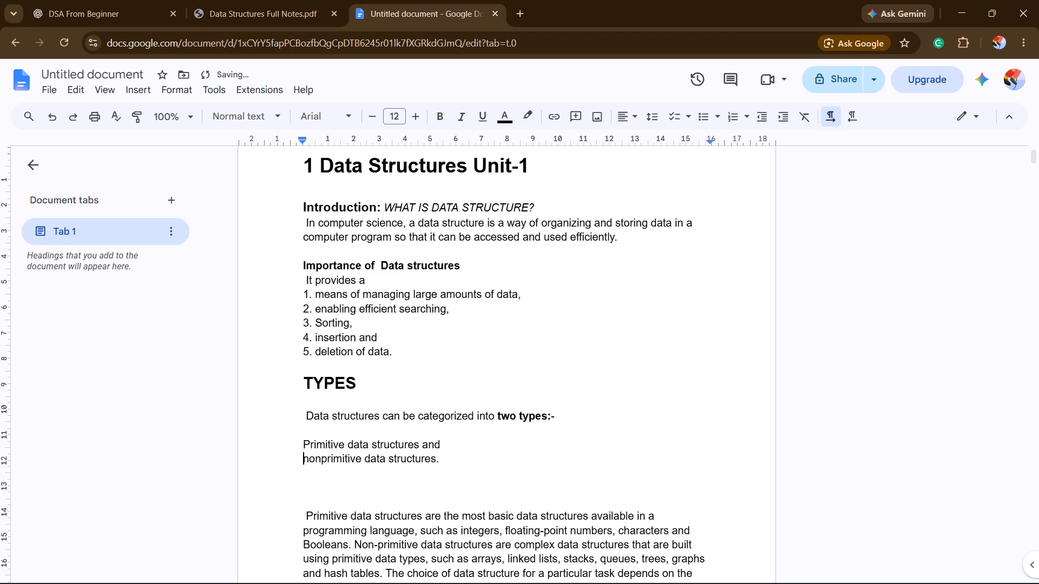
Number the two type lines, with "1." before "Primitive data structures and" and "2." before "nonprimitive data structures.".
left_click(299, 442)
type("1.")
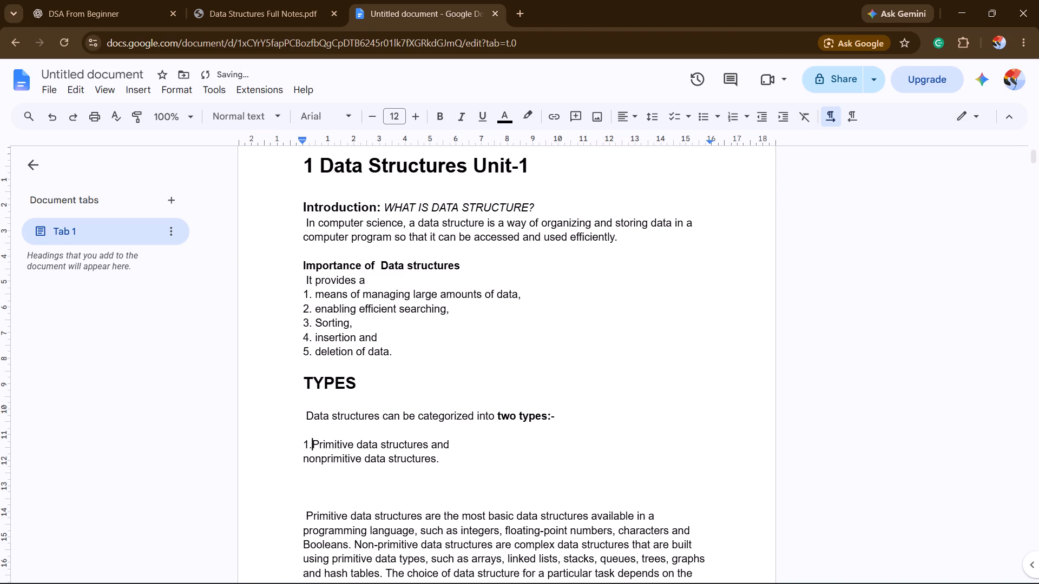
left_click(301, 461)
key("2")
key("period")
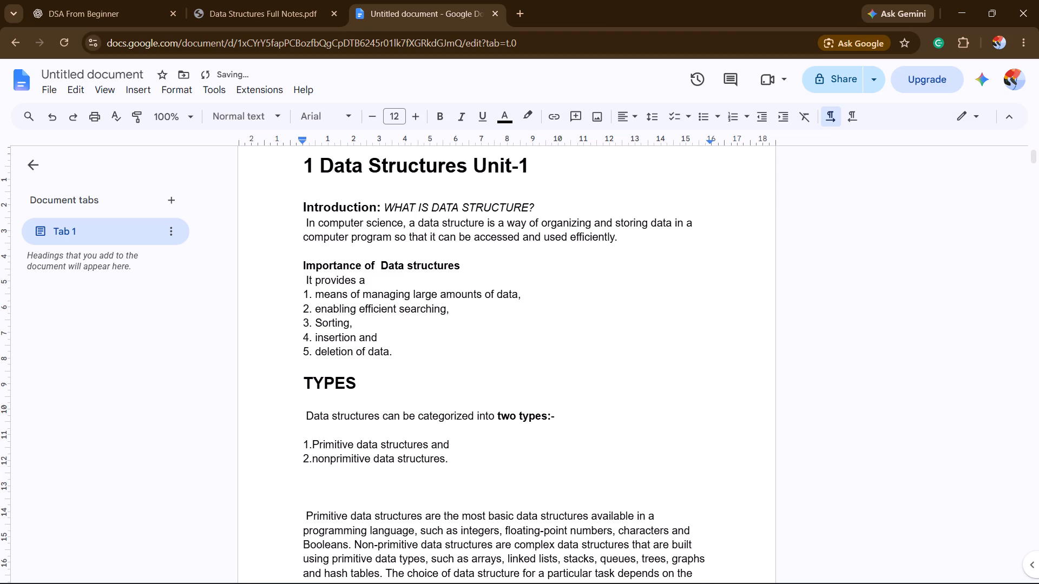
Delete the trailing word "and" from the "1.Primitive data structures" line.
left_click(455, 445)
key("BackSpace")
key("BackSpace")
key("BackSpace")
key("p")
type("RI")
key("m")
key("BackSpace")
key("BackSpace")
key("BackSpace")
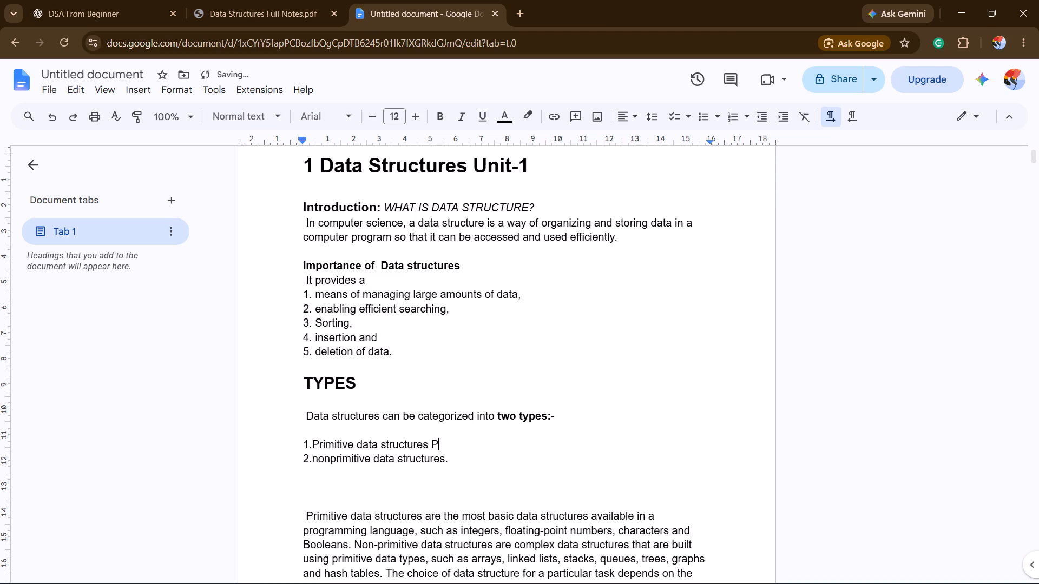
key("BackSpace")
Capitalize the first letter of "nonprimitive" in the second numbered type line.
left_click(320, 460)
key("BackSpace")
key("n")
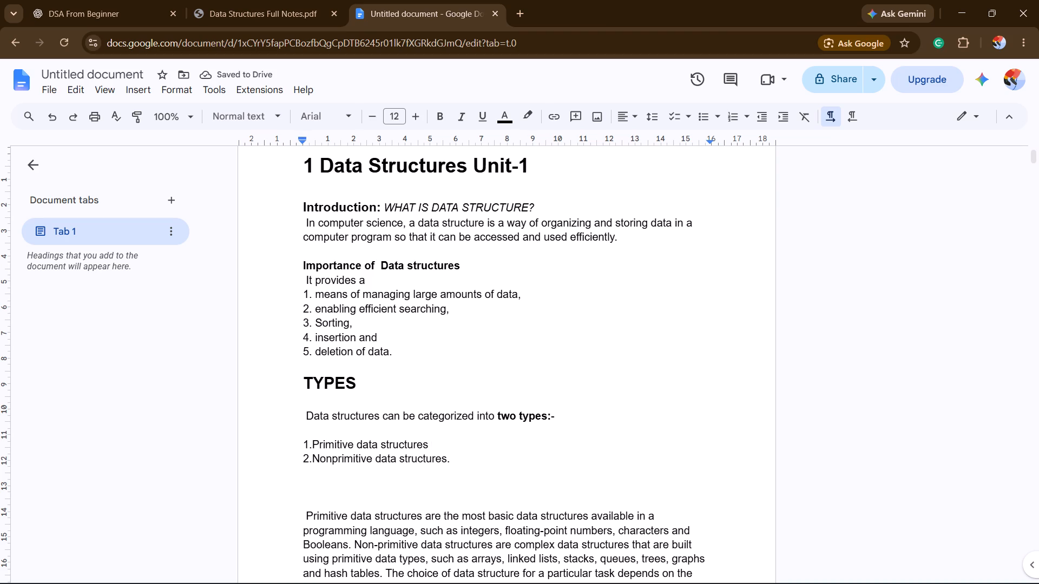
Make the text of the two numbered type lines under the "two types:-" sentence bold, excluding the final period.
left_click_drag(299, 430, 437, 457)
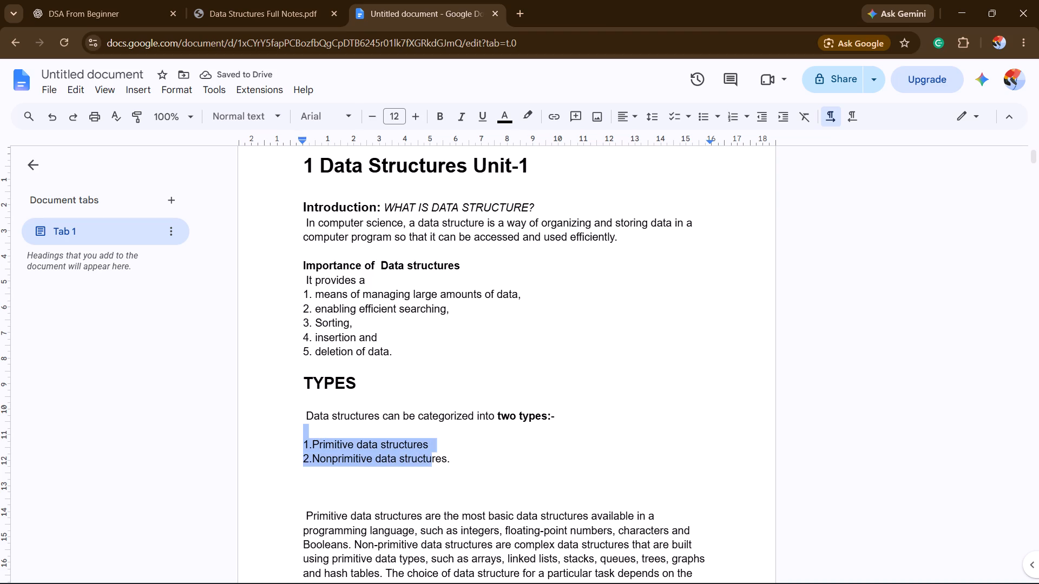
left_click(453, 460)
left_click_drag(448, 463, 303, 441)
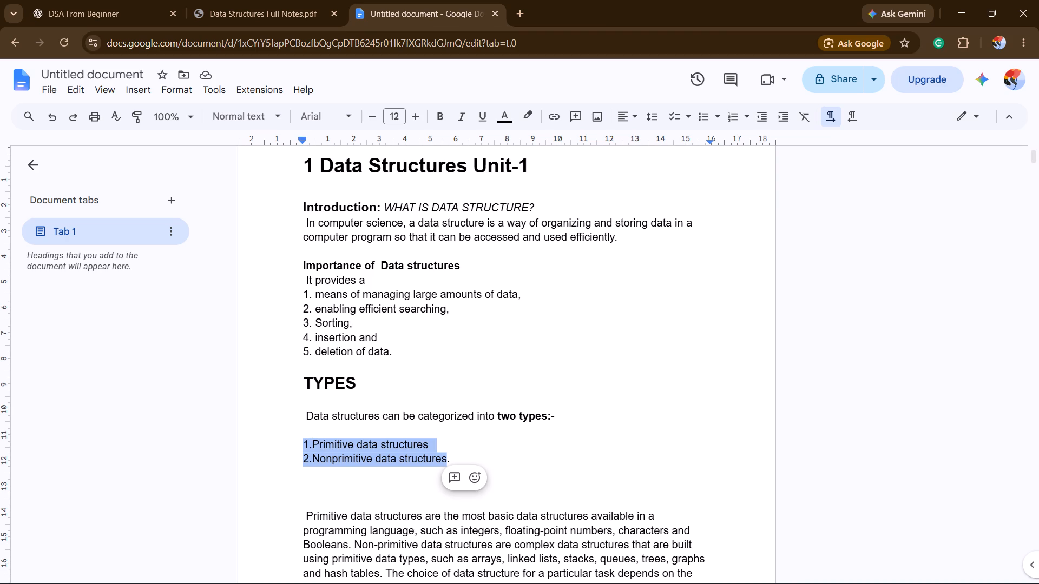
left_click(438, 116)
left_click(593, 423)
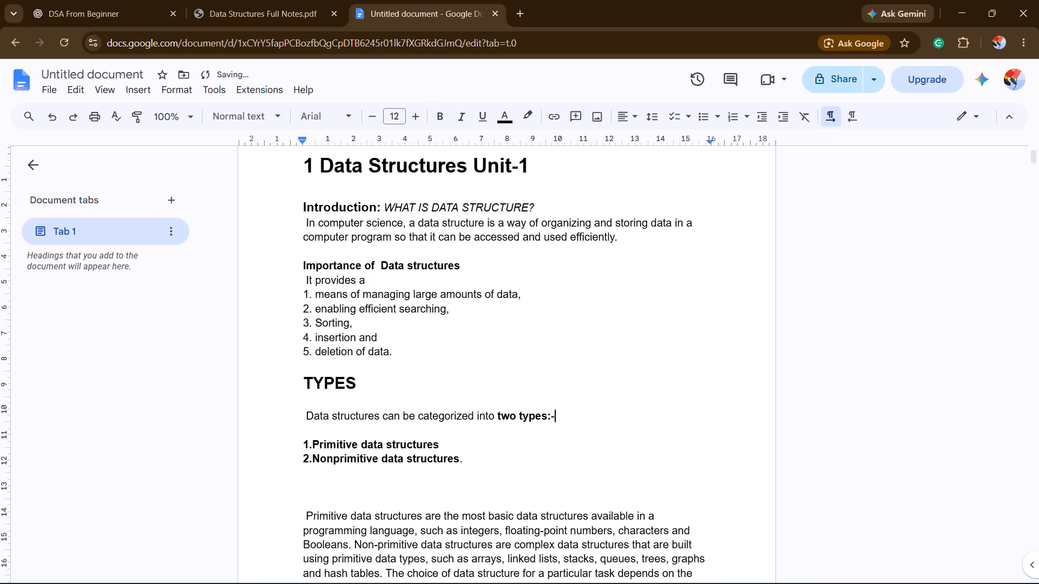
Add the line "Primitive data structures" directly above the paragraph that starts with "Primitive data structures are the most basic".
scroll(596, 456, "down", 3)
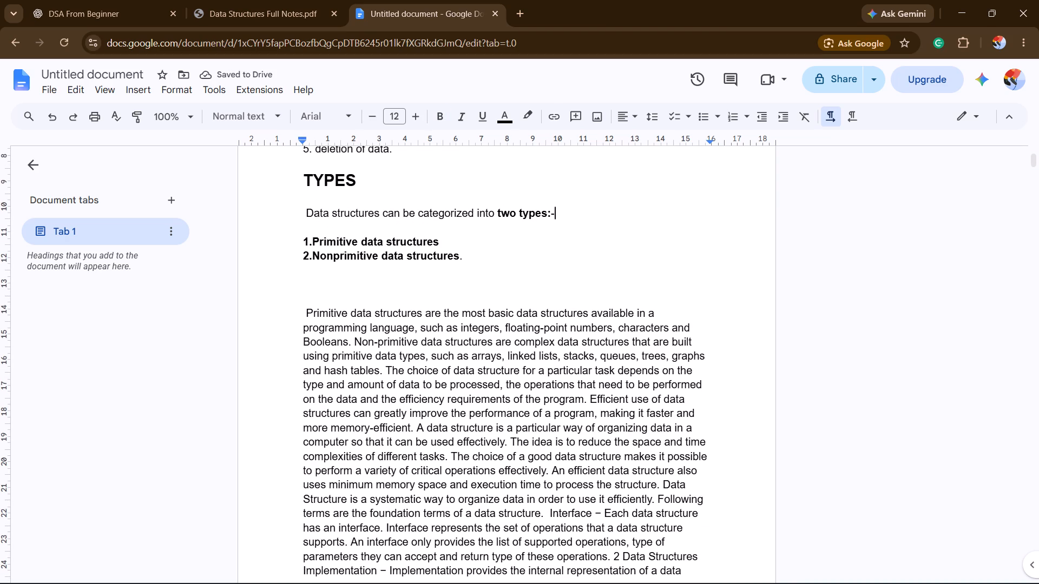
left_click(317, 300)
type("ri")
key("m")
type("itive")
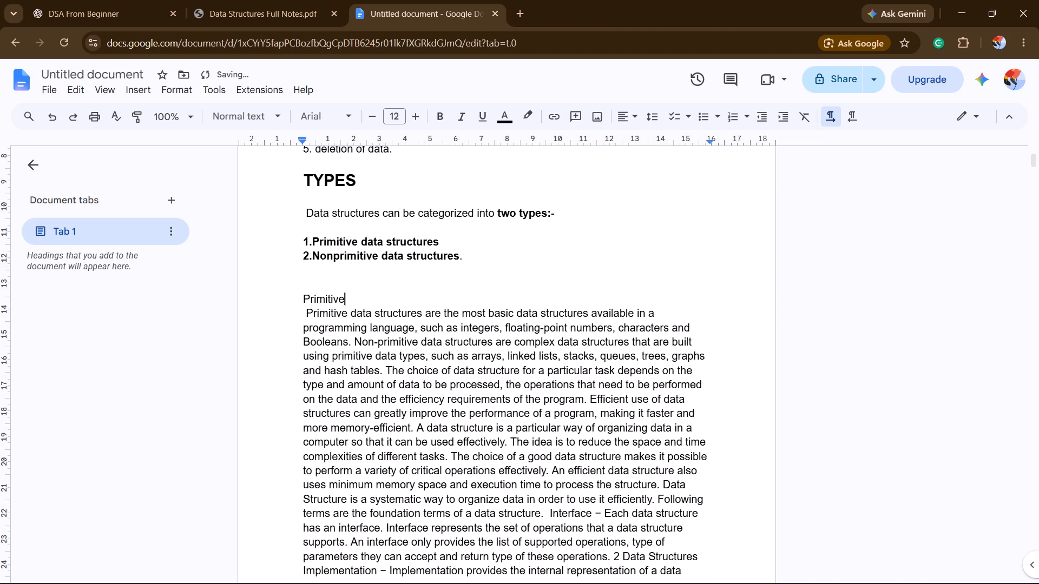
key("space")
type("data")
key("space")
type("st")
type("ruc")
type("tu")
key("r")
key("e")
key("s")
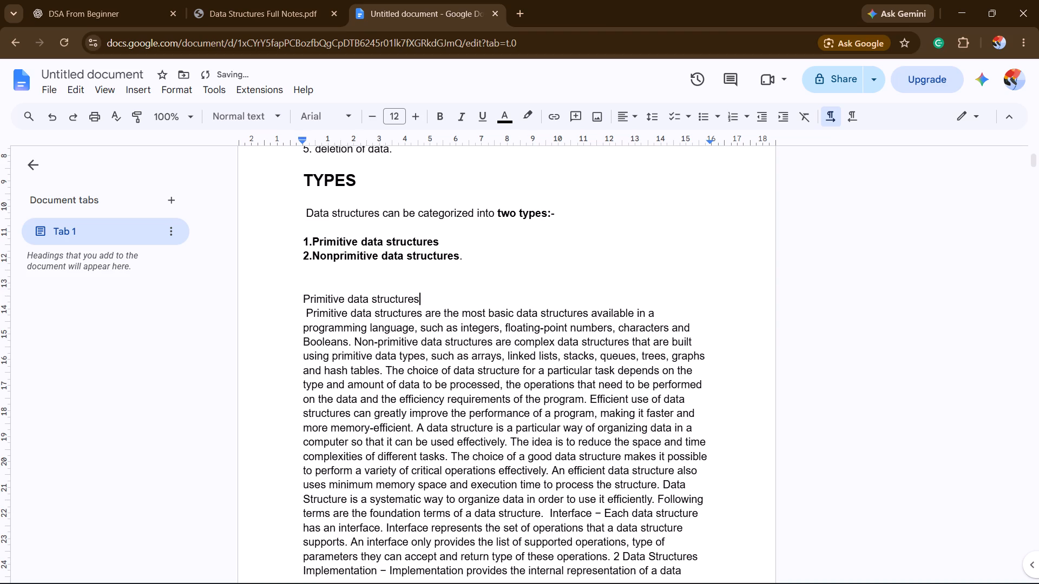
Format the new "Primitive data structures" line as a heading with font size 15, bold, underline and italic.
left_click_drag(431, 306, 328, 310)
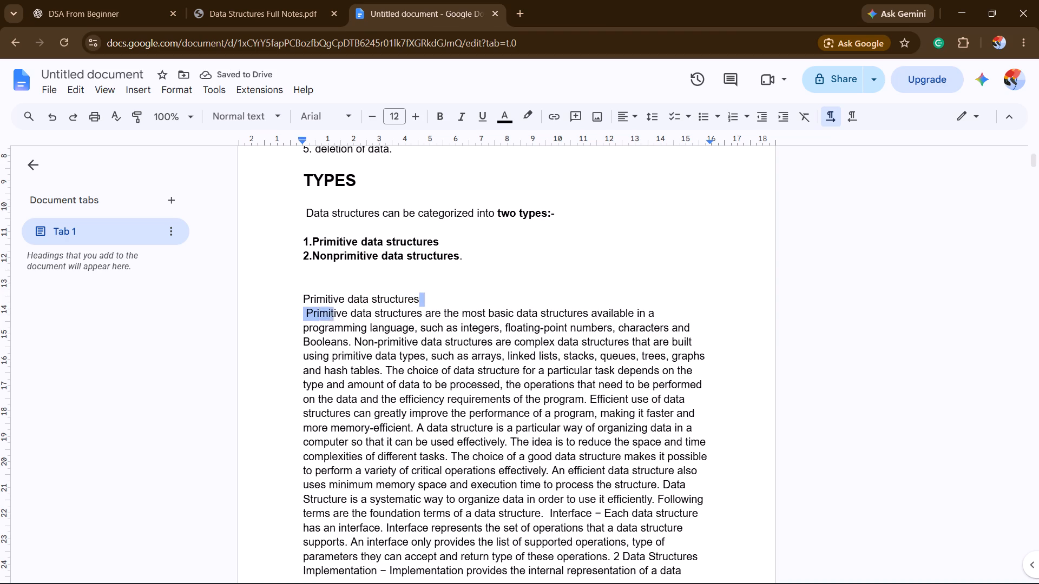
left_click_drag(328, 310, 305, 304)
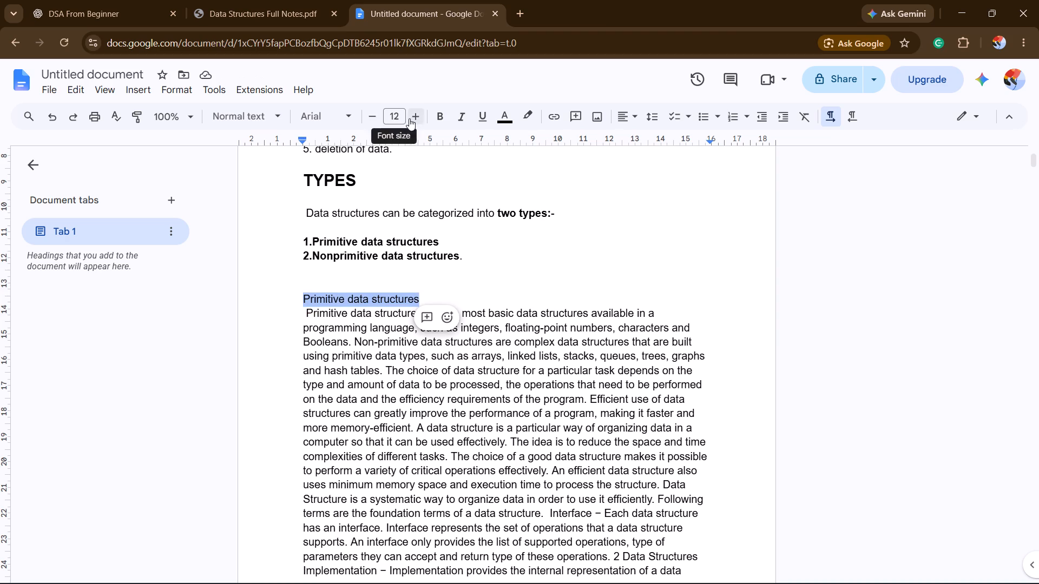
triple_click(413, 120)
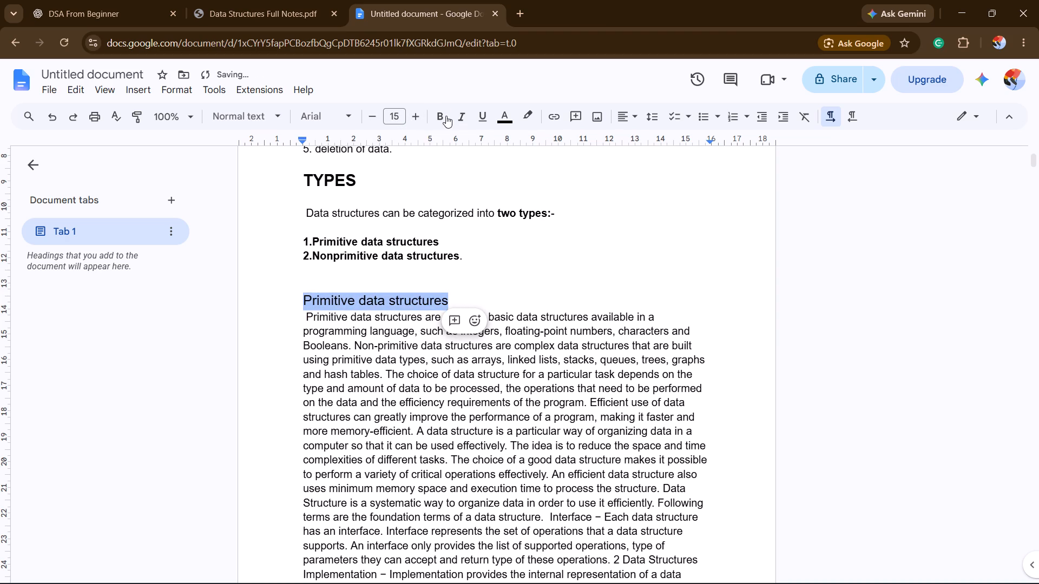
left_click(446, 116)
left_click(475, 117)
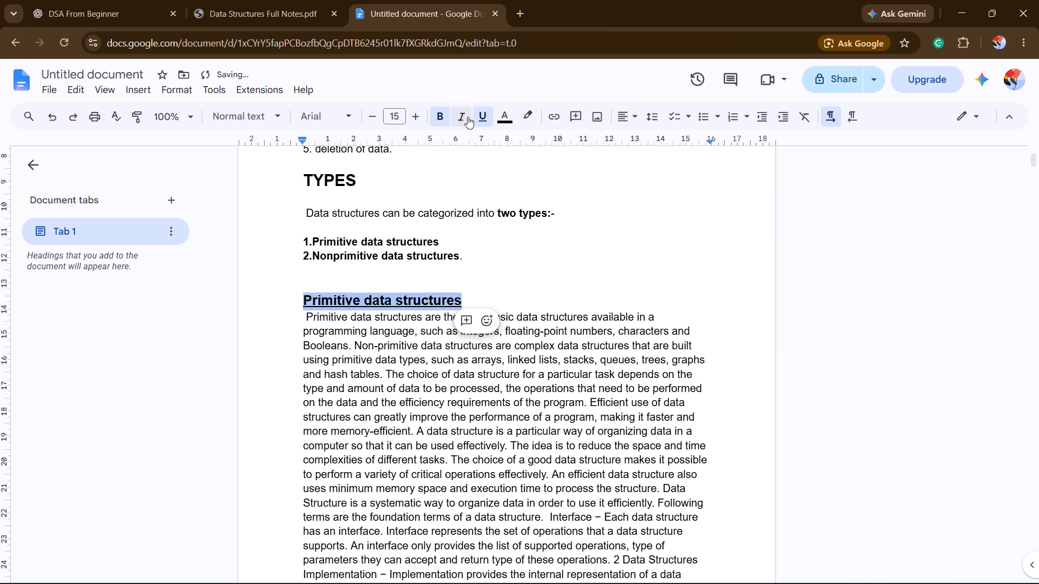
left_click(464, 116)
left_click(472, 311)
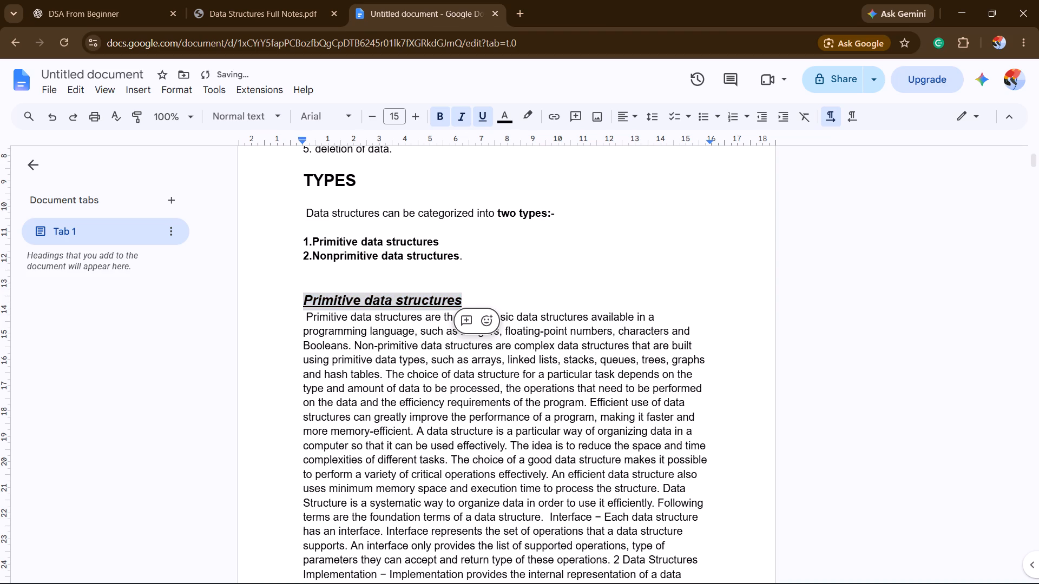
Insert a blank line below the "Primitive data structures" heading with underline, italic and bold turned off.
left_click(471, 295)
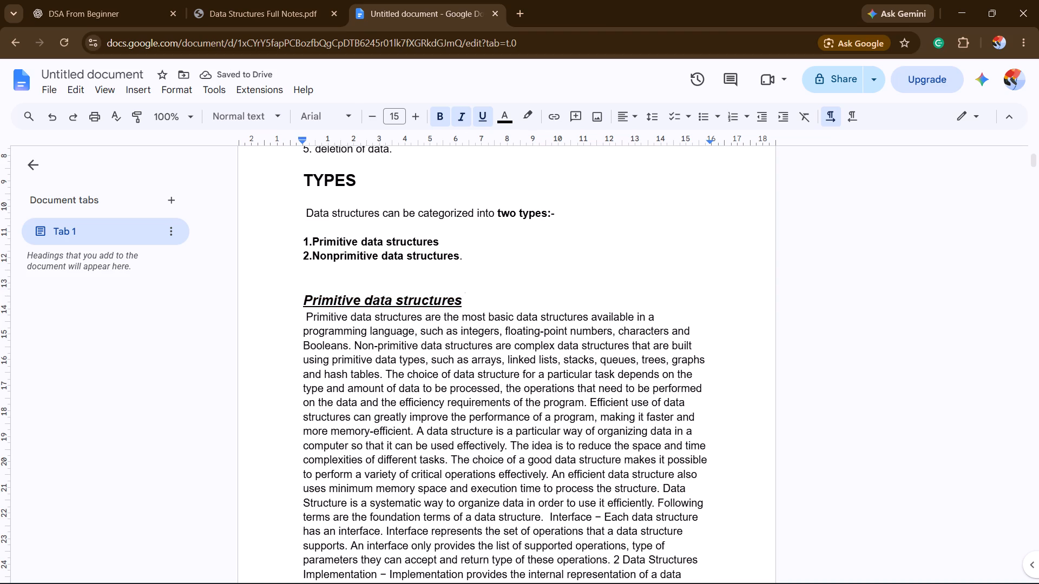
left_click(477, 121)
left_click(461, 118)
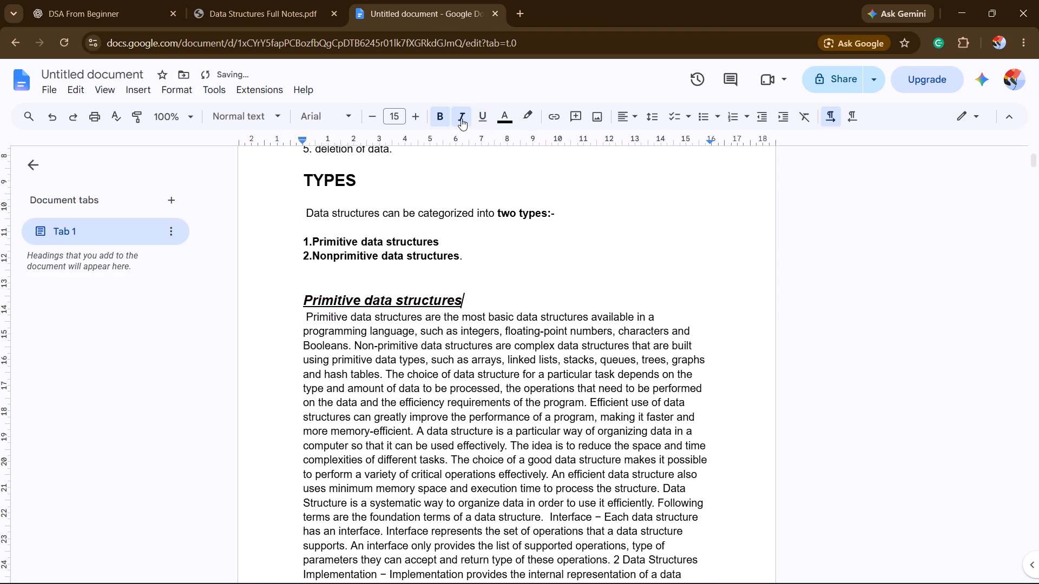
left_click(441, 112)
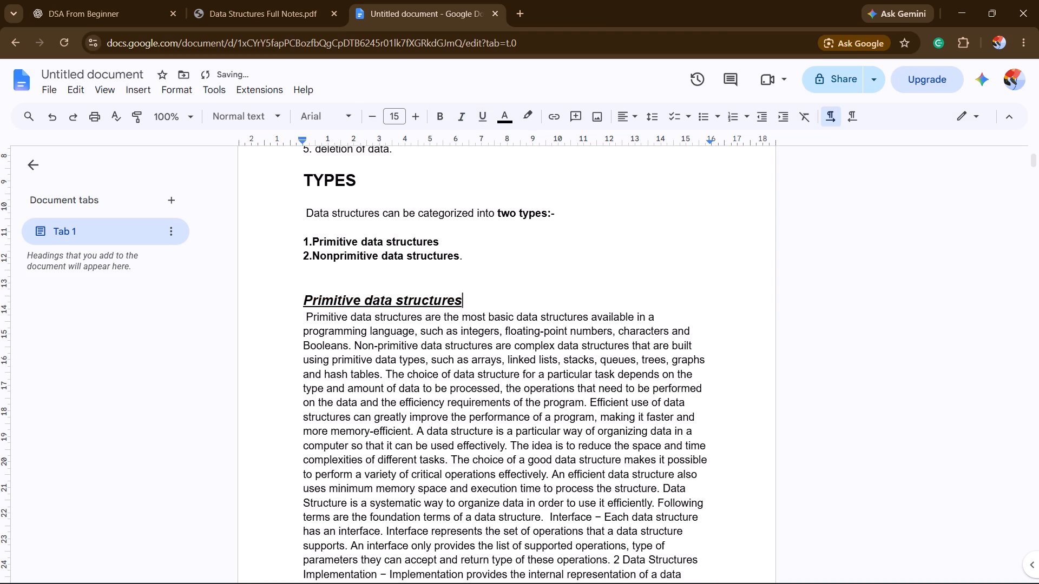
key("Return")
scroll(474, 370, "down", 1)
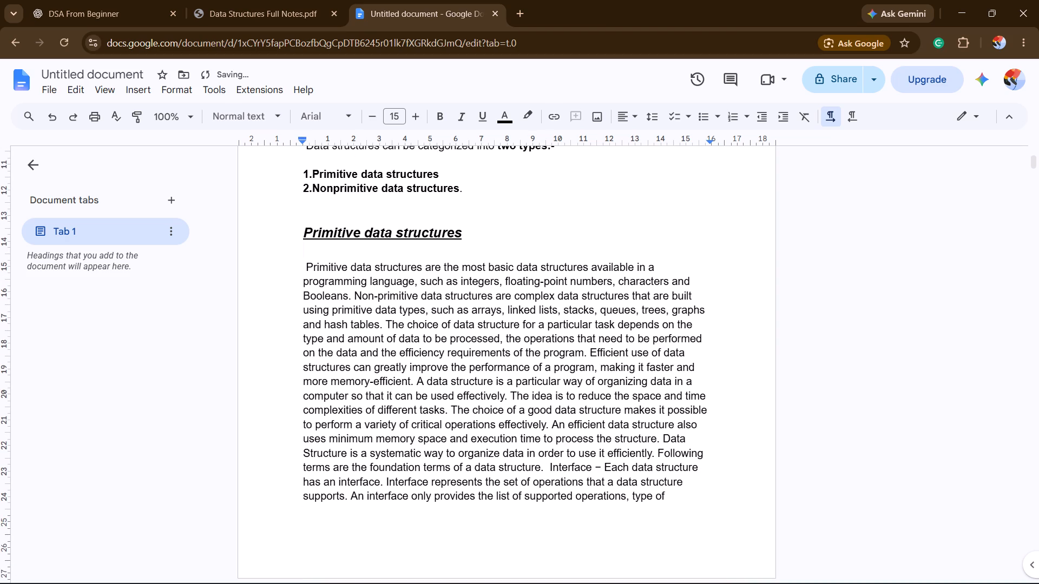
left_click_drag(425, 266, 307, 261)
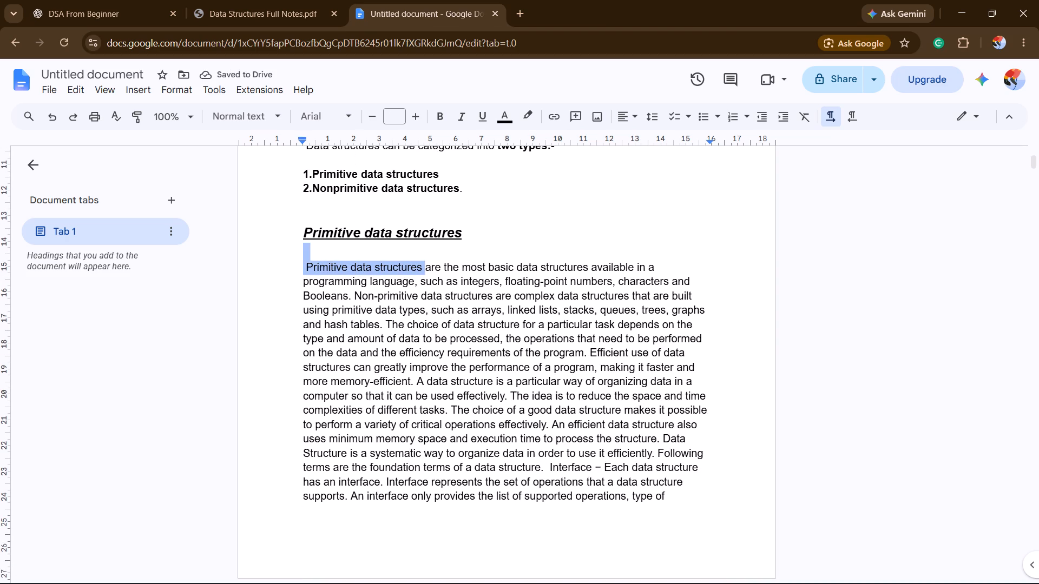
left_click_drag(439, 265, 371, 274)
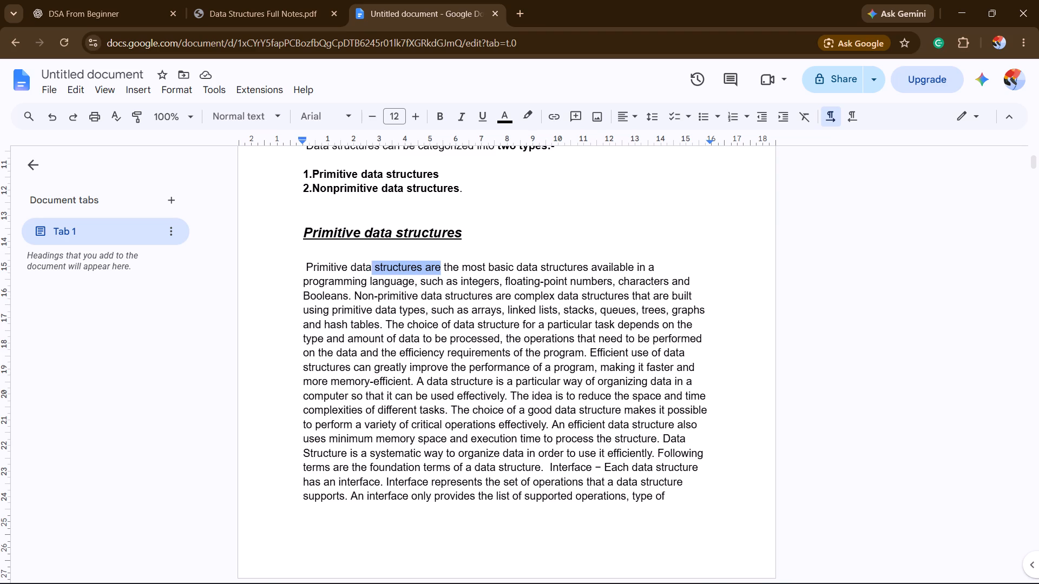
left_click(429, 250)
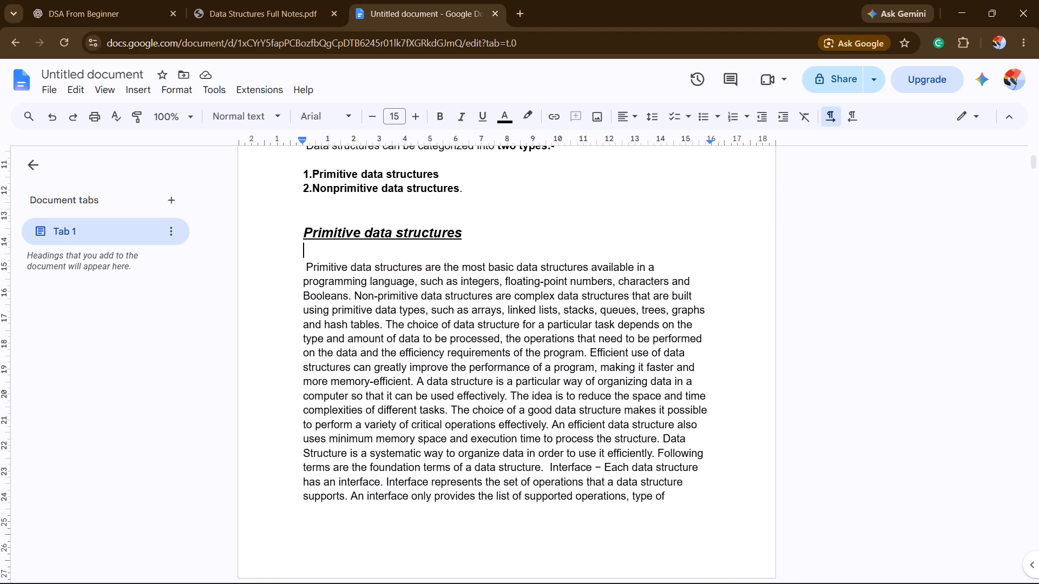
Split the paragraph before "Non-primitive data structures are complex", leaving three blank lines after the sentence ending in "Booleans.".
left_click(358, 297)
key("Return")
key("Return")
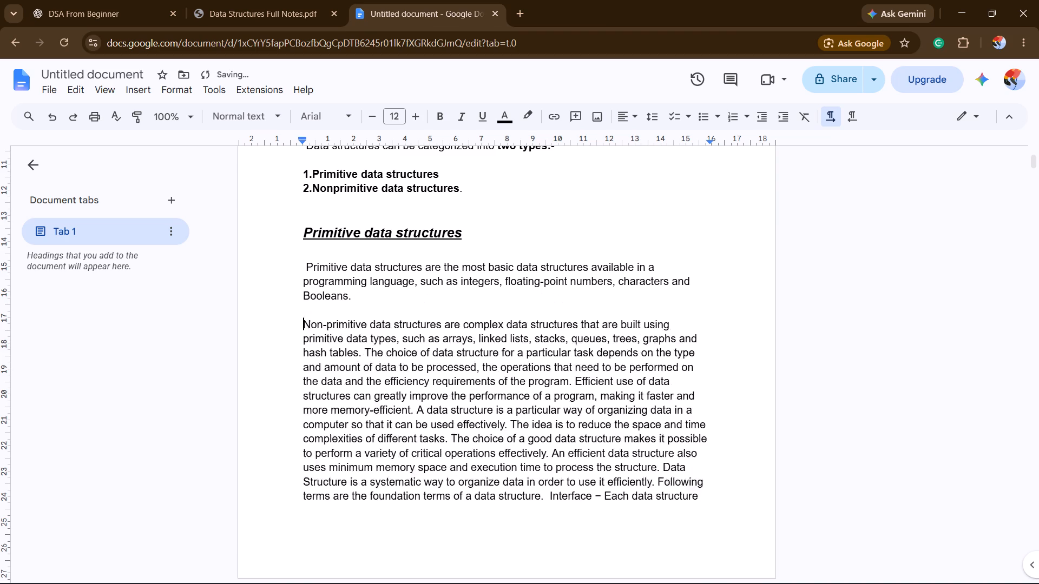
key("Return")
key("Return")
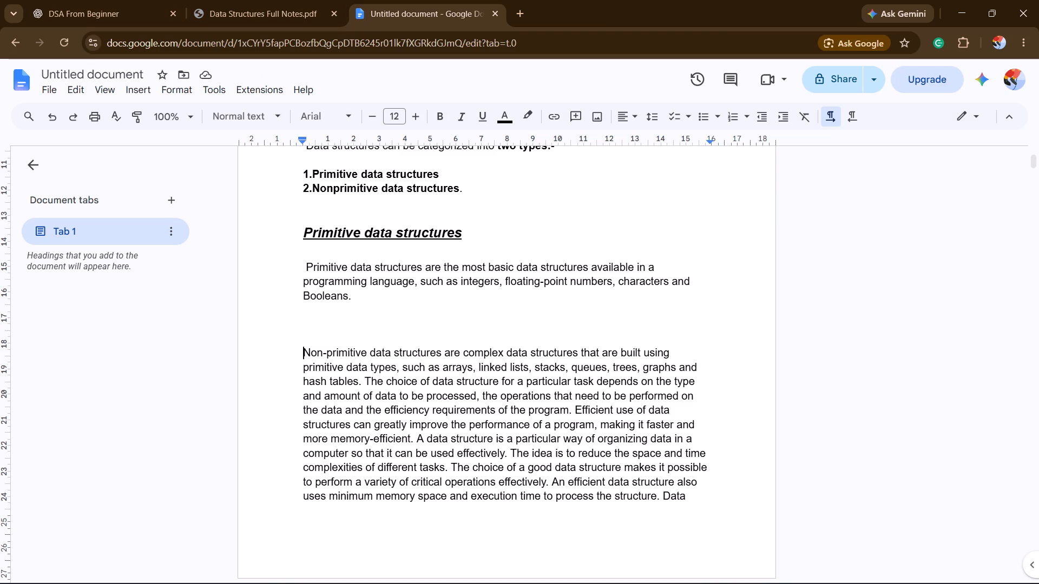
Remove the leading space before "Primitive data structures are the most basic" in the paragraph below the heading.
left_click(310, 265)
left_click(307, 266)
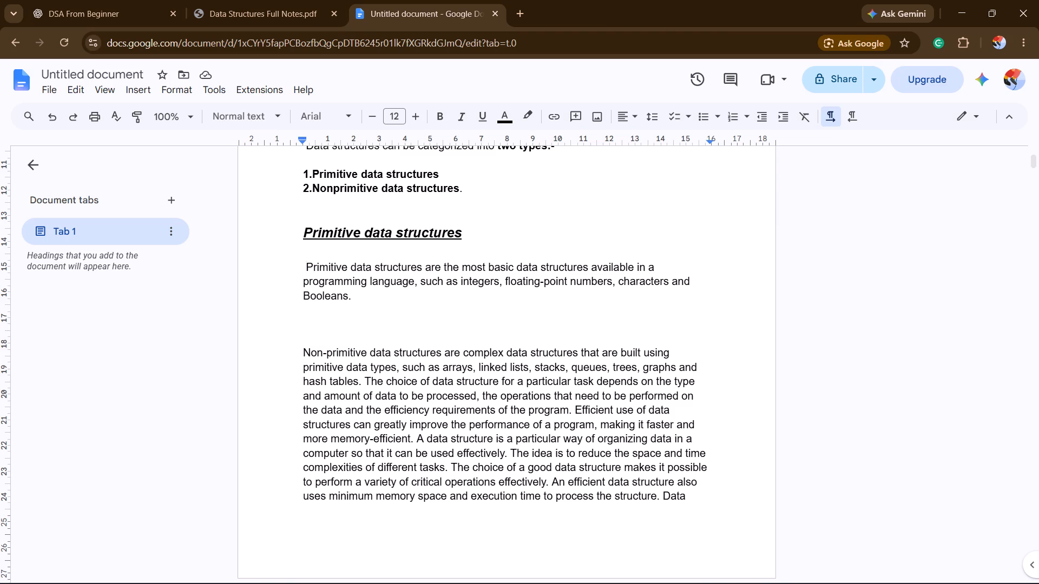
key("BackSpace")
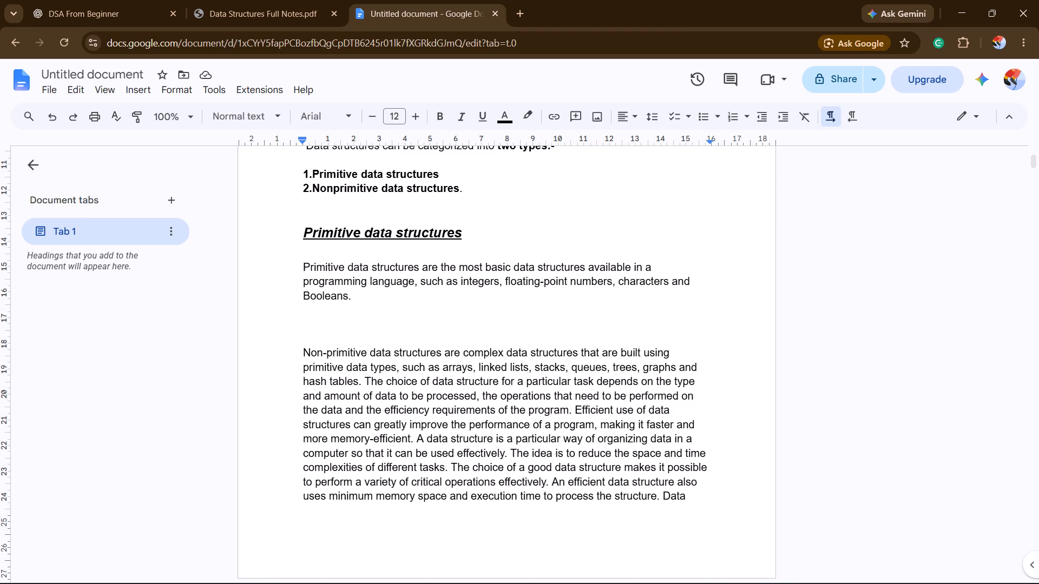
Break the primitive data structures sentence after "such as" and start the new line with "1." directly before "integers".
left_click(458, 280)
key("Return")
key("1")
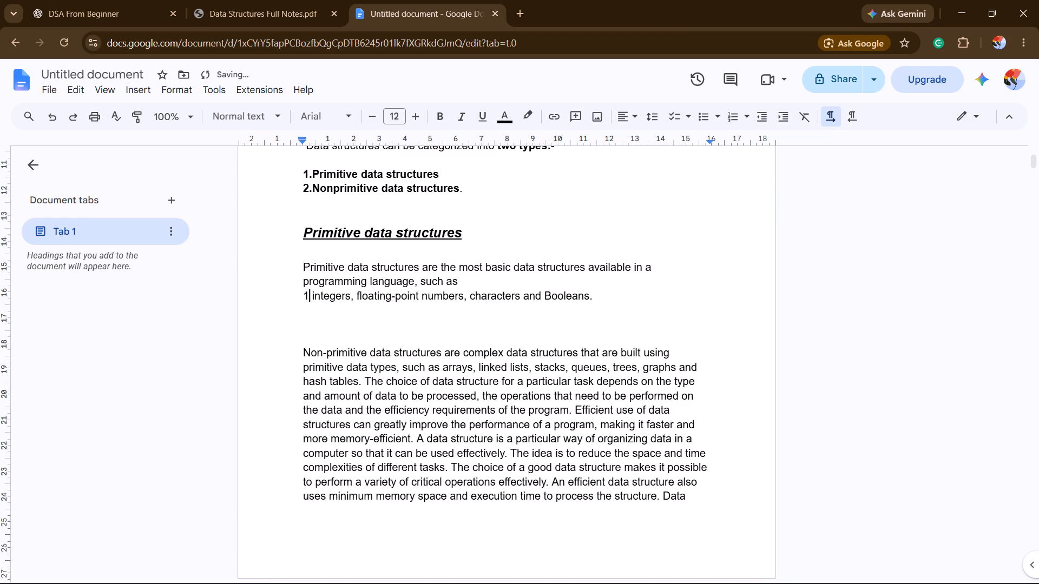
key("period")
key("Right")
key("BackSpace")
Move "floating-point numbers" onto a new line after "integers," and prefix it with "2." without a space.
key("Right")
key("Right")
key("Right")
key("Right")
key("Right")
key("Right")
key("Right")
key("Right")
key("Right")
key("Return")
type("2.")
key("Right")
key("BackSpace")
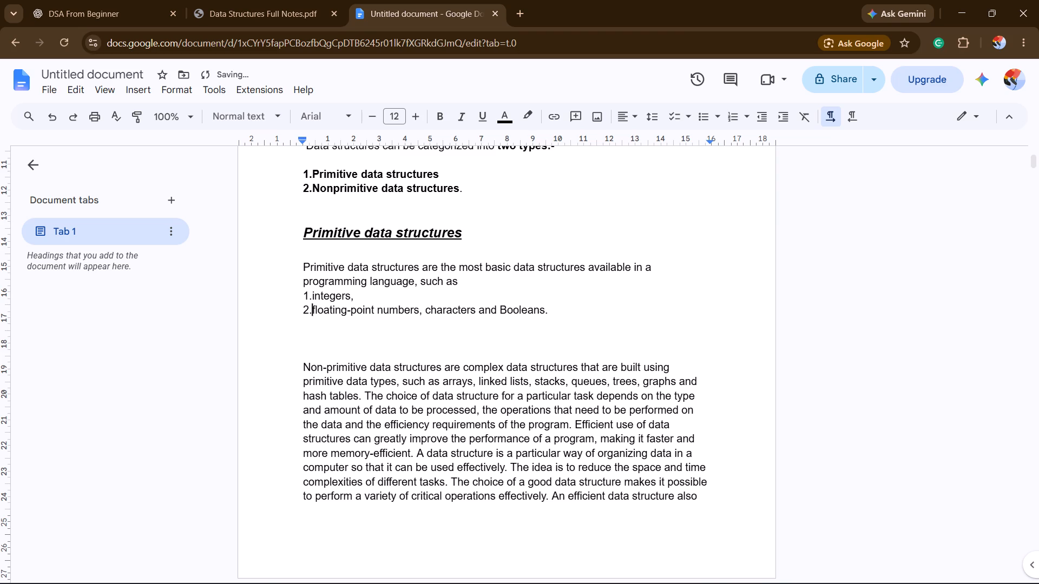
Move "characters and Booleans" onto a new line after "floating-point numbers," and prefix it with "3." without a space.
key("Right")
key("Right")
key("Right")
key("Right")
key("Right")
key("Right")
key("Right")
key("Right")
key("Right")
key("Right")
key("Right")
key("Right")
key("Right")
key("Right")
key("Right")
key("Right")
key("Right")
key("Right")
key("Right")
key("Right")
key("Right")
key("Right")
key("Right")
key("Right")
key("Left")
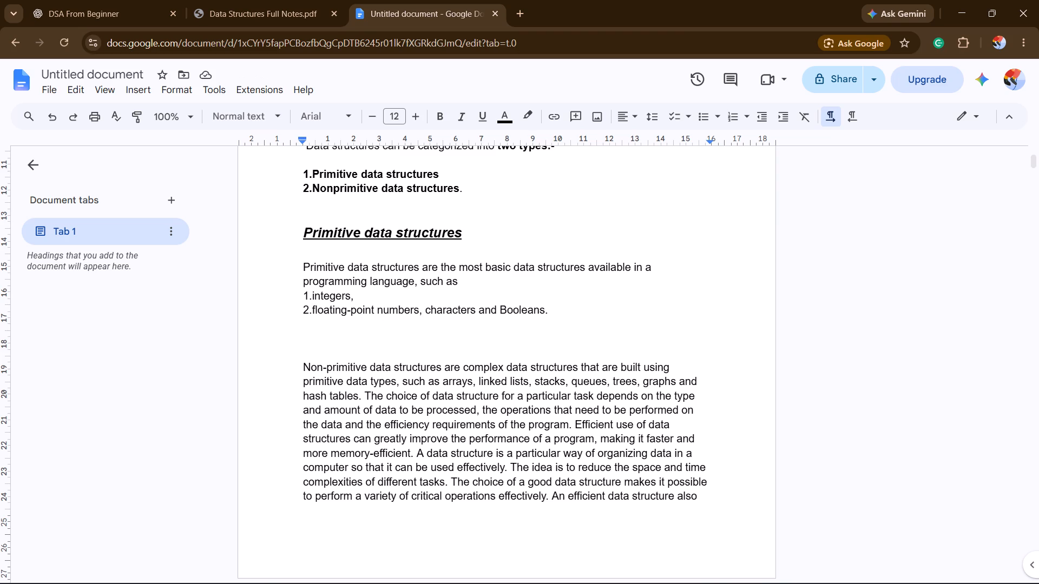
key("Return")
key("3")
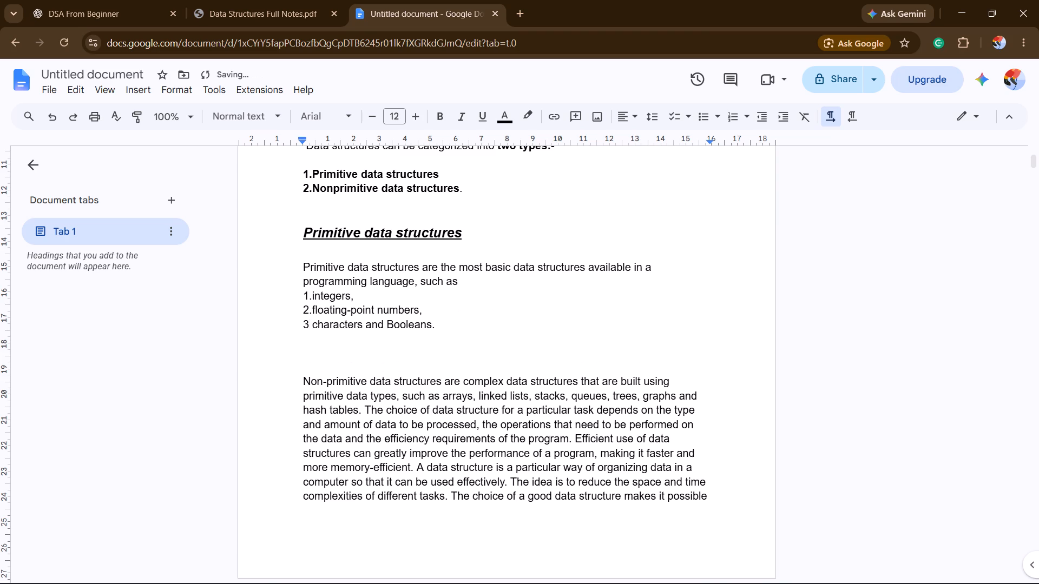
key("period")
key("Right")
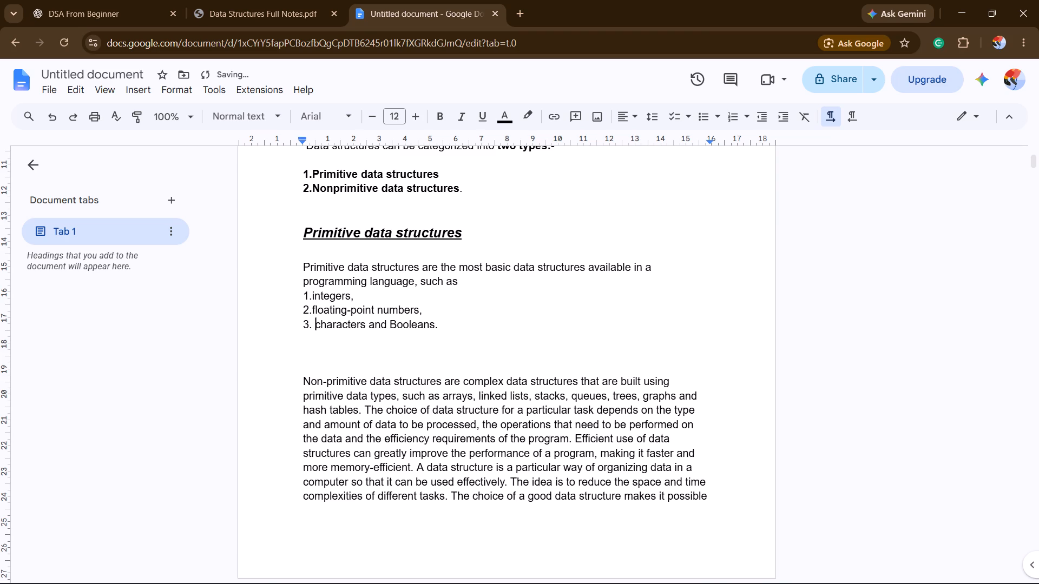
key("BackSpace")
Move "Booleans." onto its own line after "characters and" and prefix it with "4.".
key("Right")
key("Right")
key("Right")
key("Right")
key("Right")
key("Right")
key("Right")
key("Right")
key("Right")
key("Right")
key("Right")
key("Right")
key("Right")
key("Right")
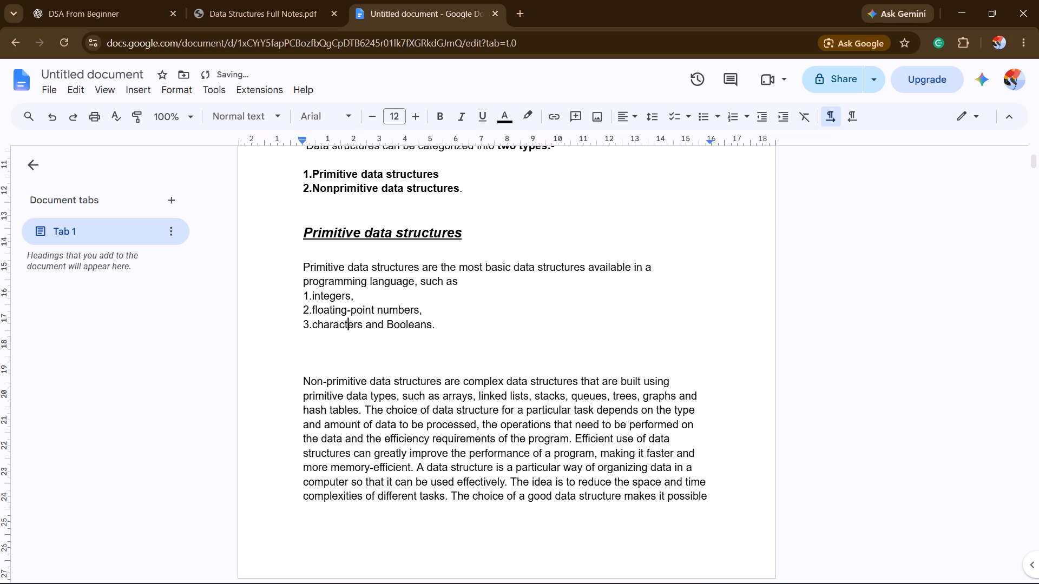
key("Right")
key("Return")
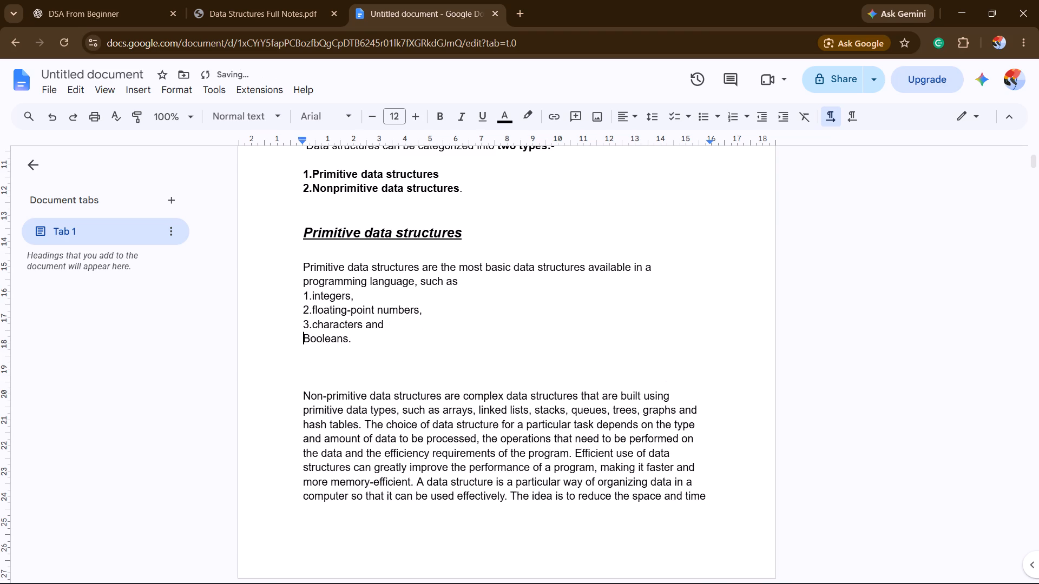
key("4")
key("period")
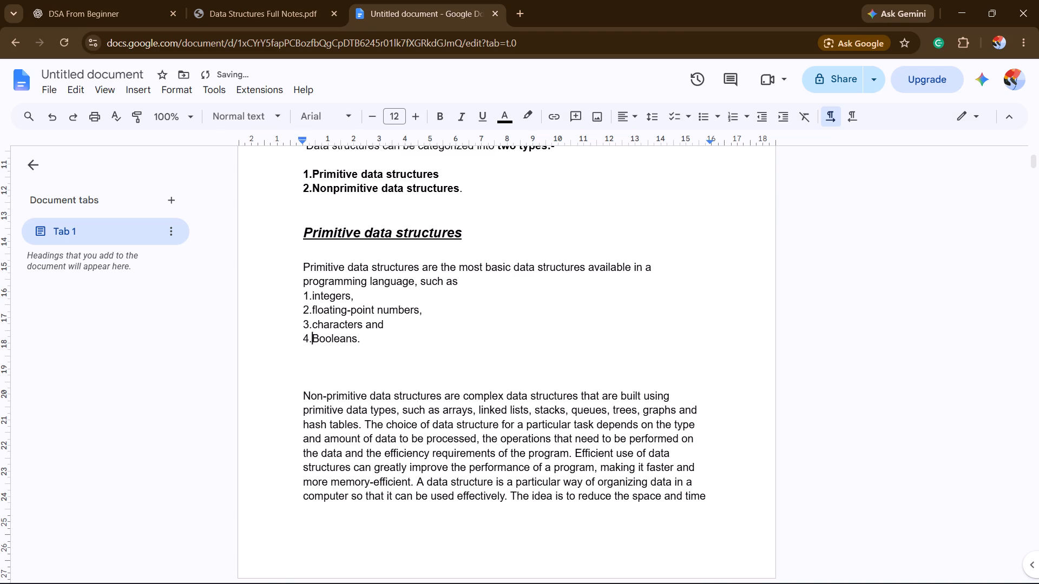
Insert a blank line between the sentence ending in "such as" and the numbered list.
left_click(475, 283)
key("Return")
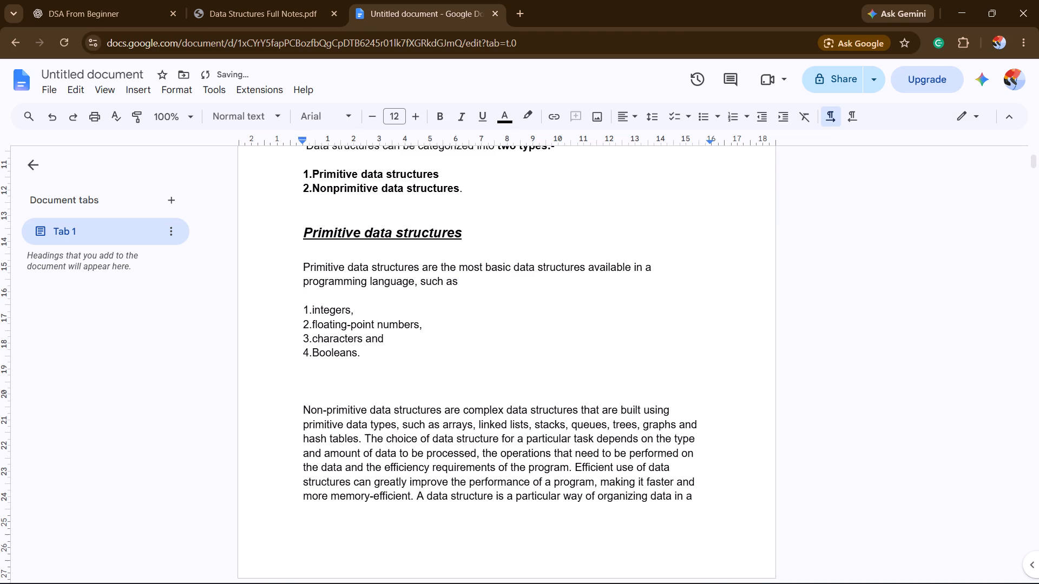
Make the four numbered items from "1.integers," to "4.Booleans." bold.
left_click_drag(293, 316, 352, 371)
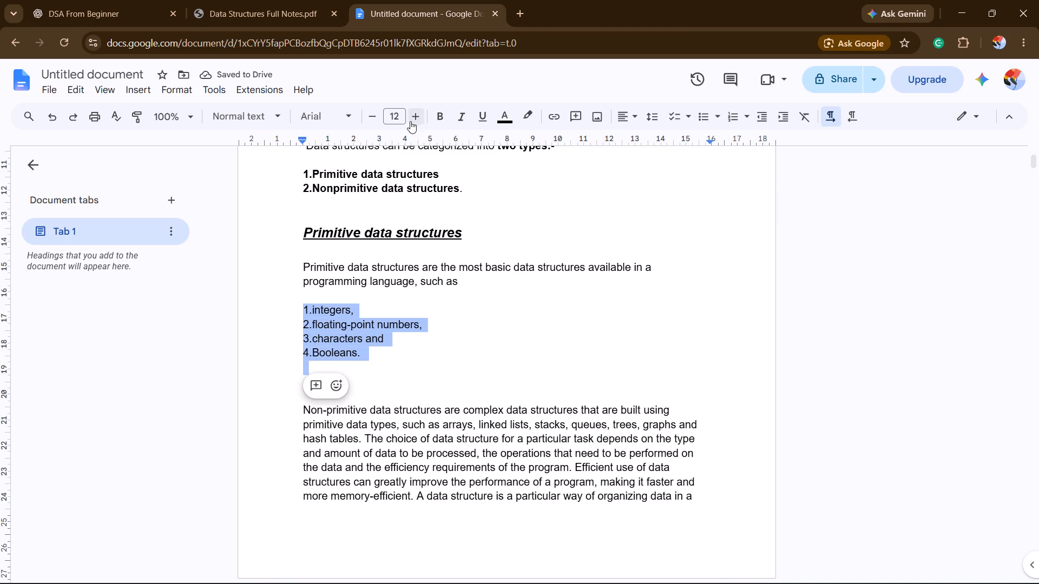
left_click(436, 121)
left_click(424, 356)
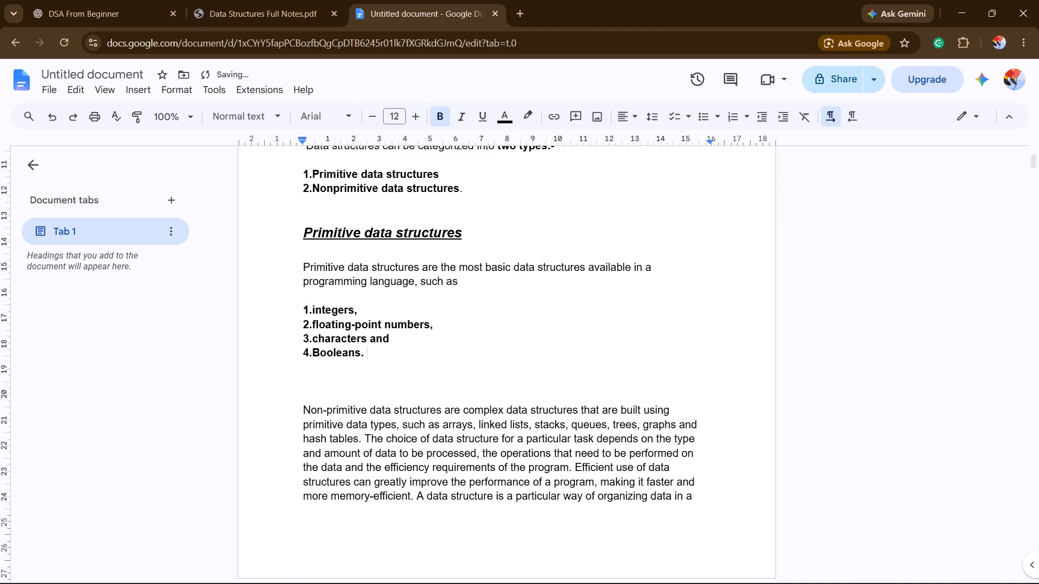
left_click(360, 311)
Enter "Non-primitive data structures" on the blank line directly above the paragraph about non-primitive data structures.
left_click(310, 390)
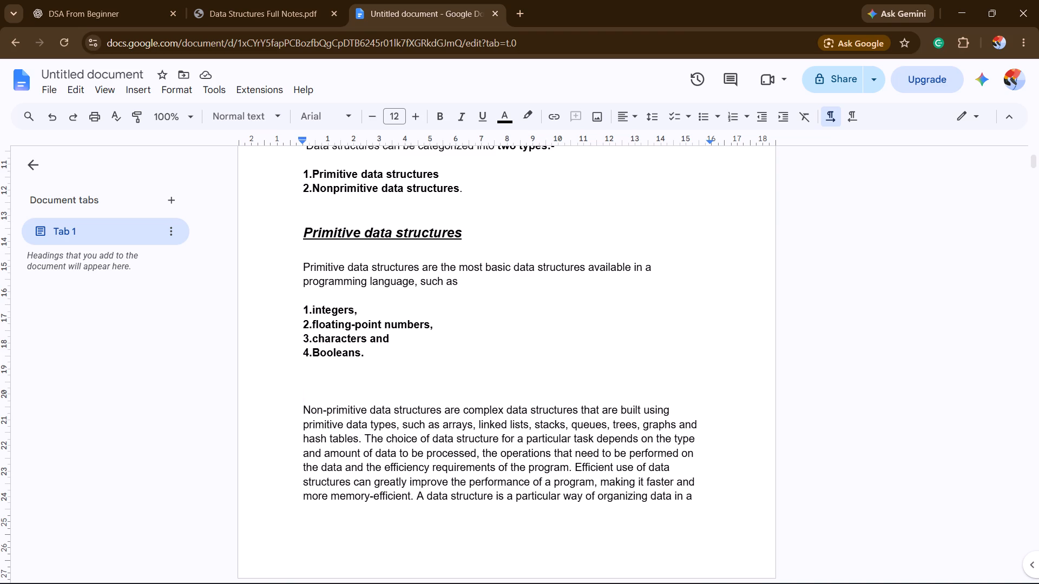
key("shift+n")
type("on")
key("space")
key("BackSpace")
key("minus")
type("pr")
type("imi")
type("ti")
type("ve")
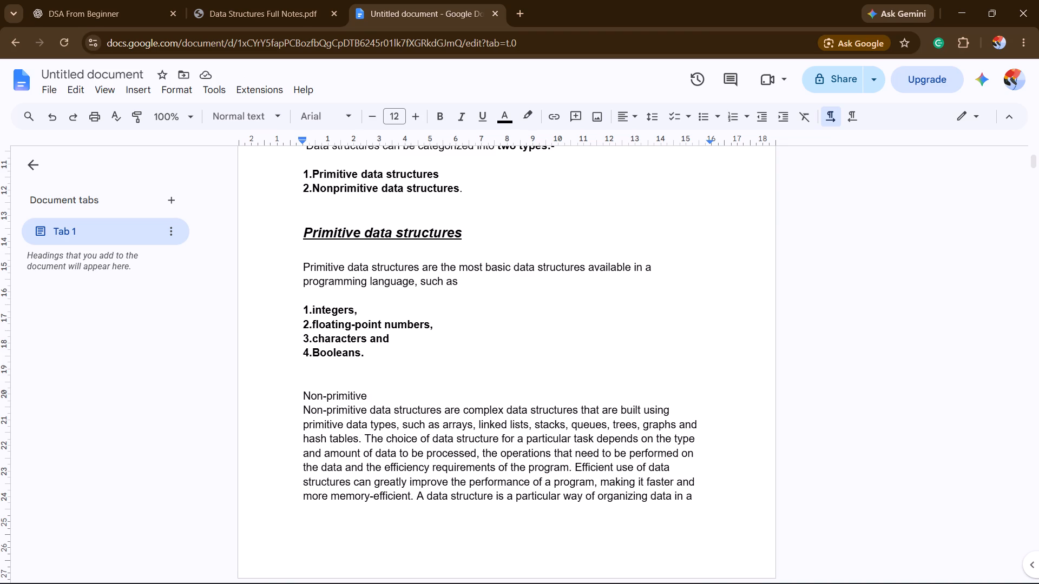
key("space")
type("data strr")
key("BackSpace")
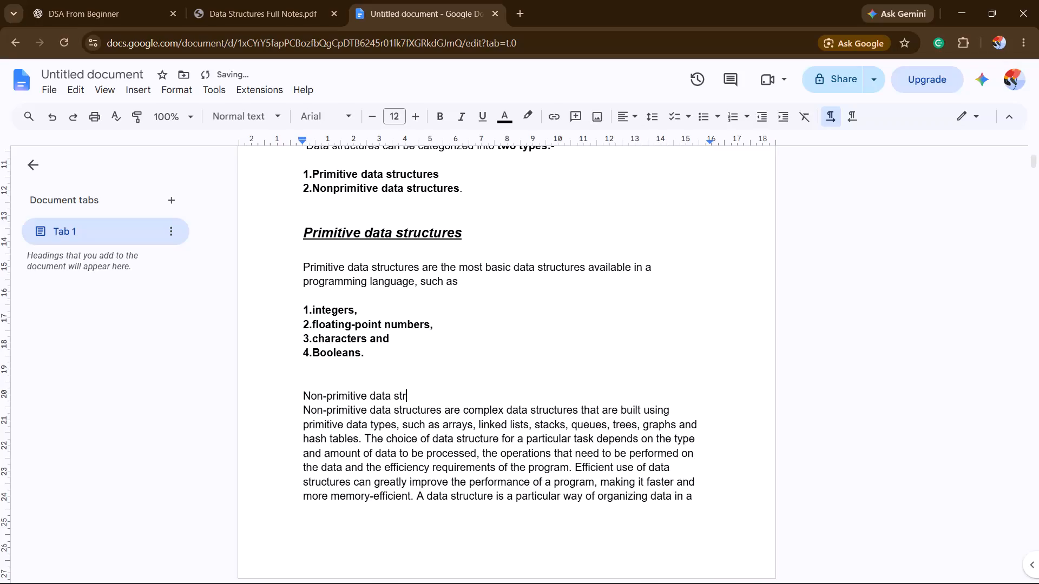
key("u")
type("ct")
key("u")
type("res")
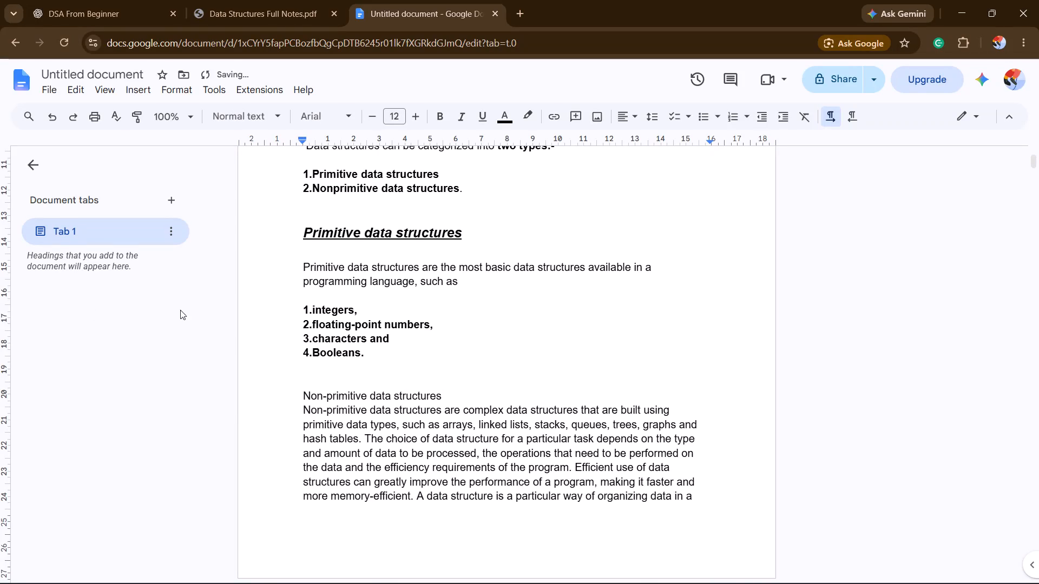
Format the new "Non-primitive data structures" line as a heading with font size 15, bold, underline and italic.
left_click_drag(456, 393, 295, 394)
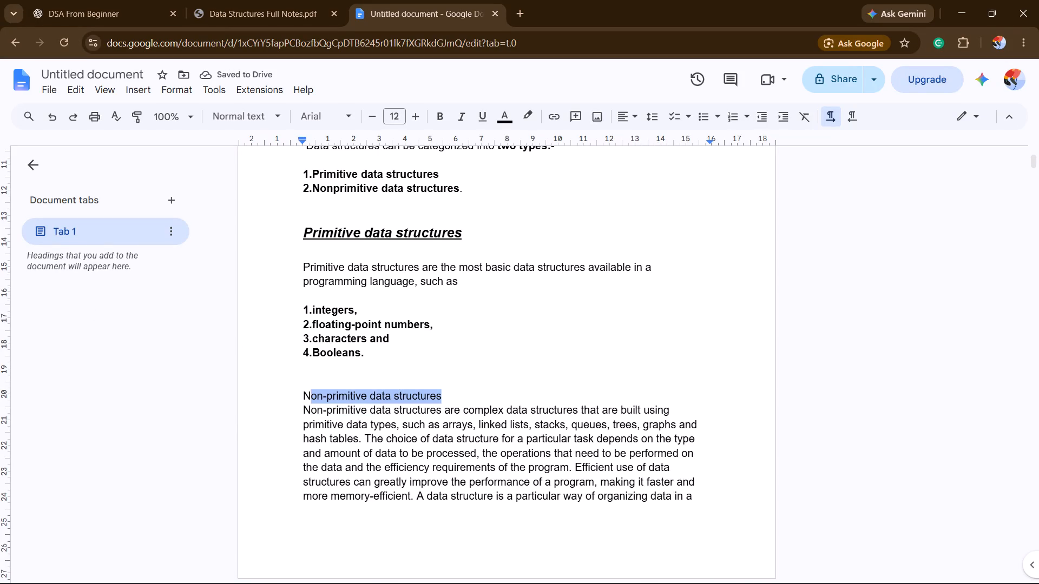
left_click_drag(295, 394, 294, 393)
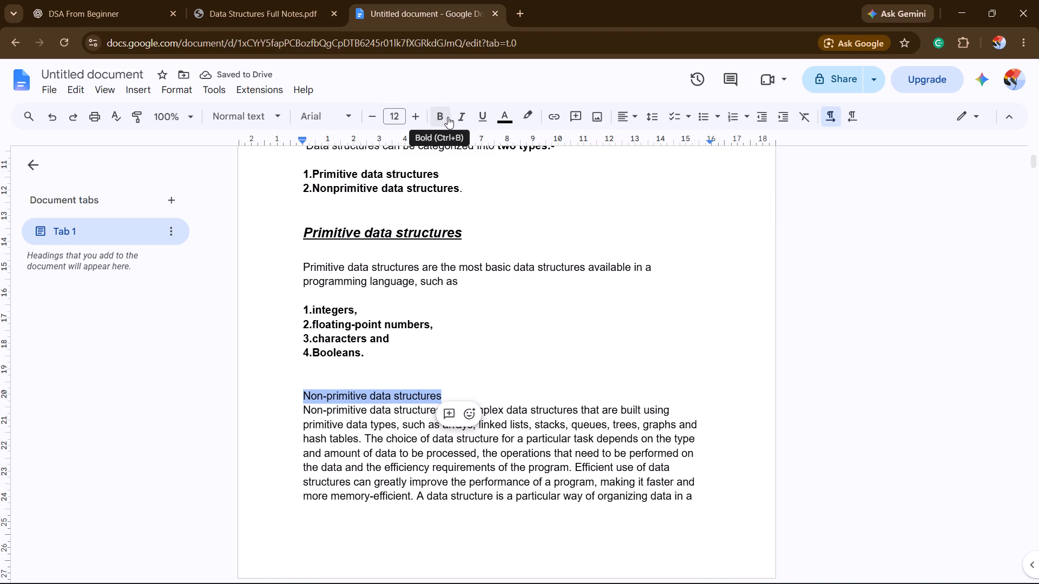
triple_click(417, 116)
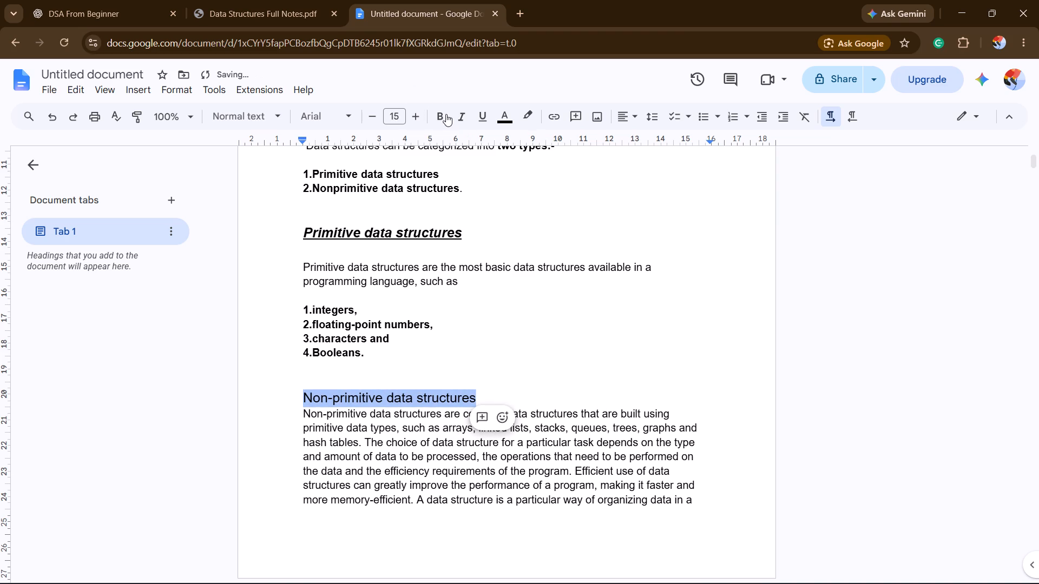
left_click(446, 114)
left_click(477, 116)
left_click(465, 119)
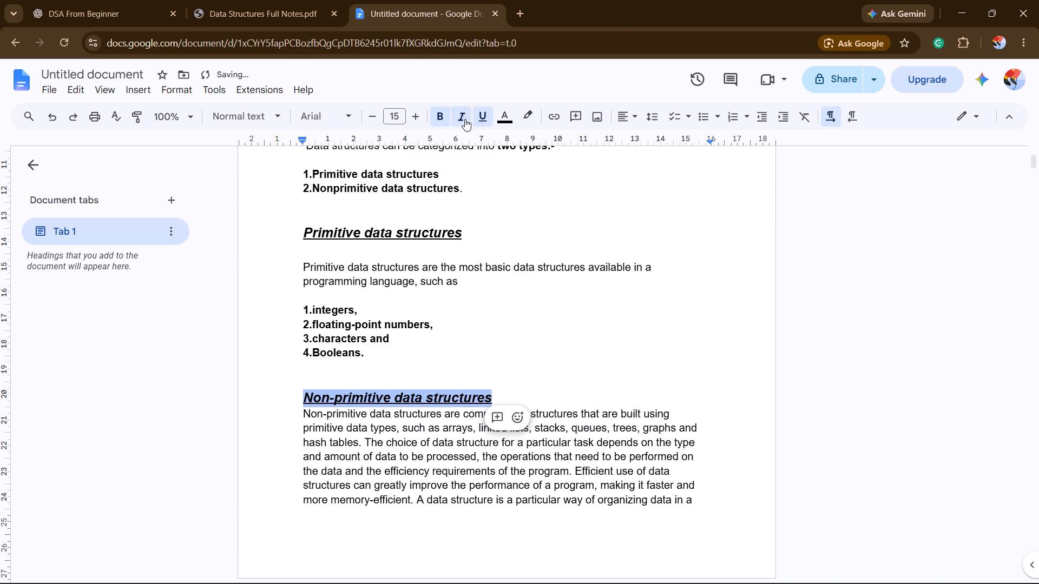
left_click(511, 338)
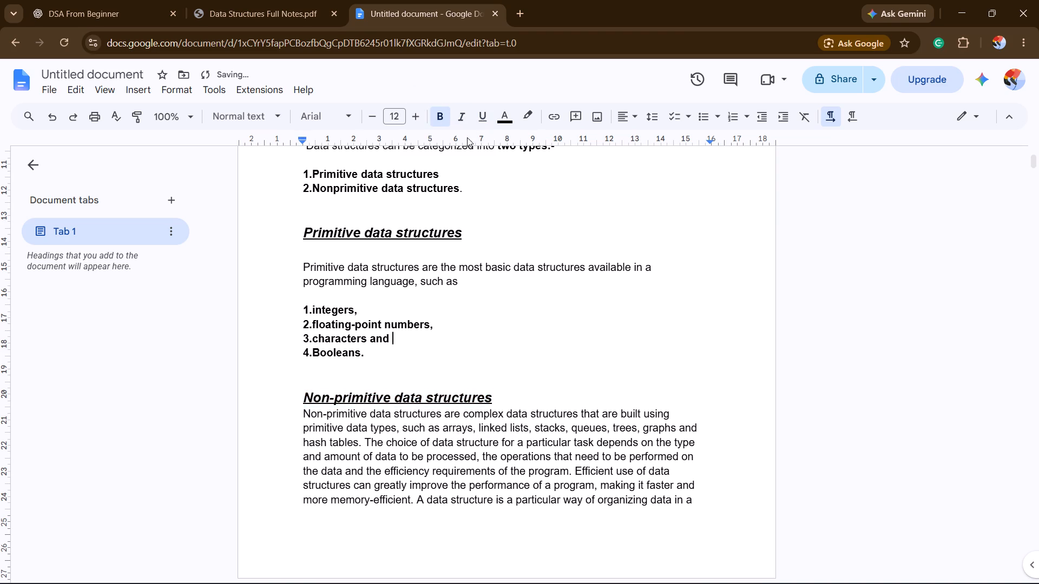
Insert a blank line without bold, italic or underline directly below the "Non-primitive data structures" heading.
left_click(443, 118)
left_click(496, 390)
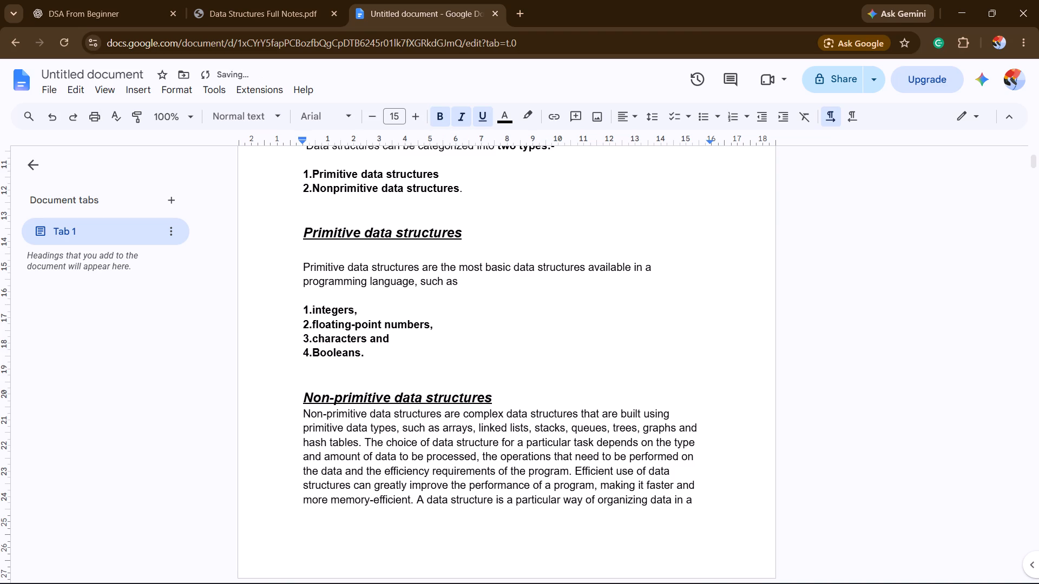
left_click(482, 115)
left_click(461, 114)
left_click(442, 117)
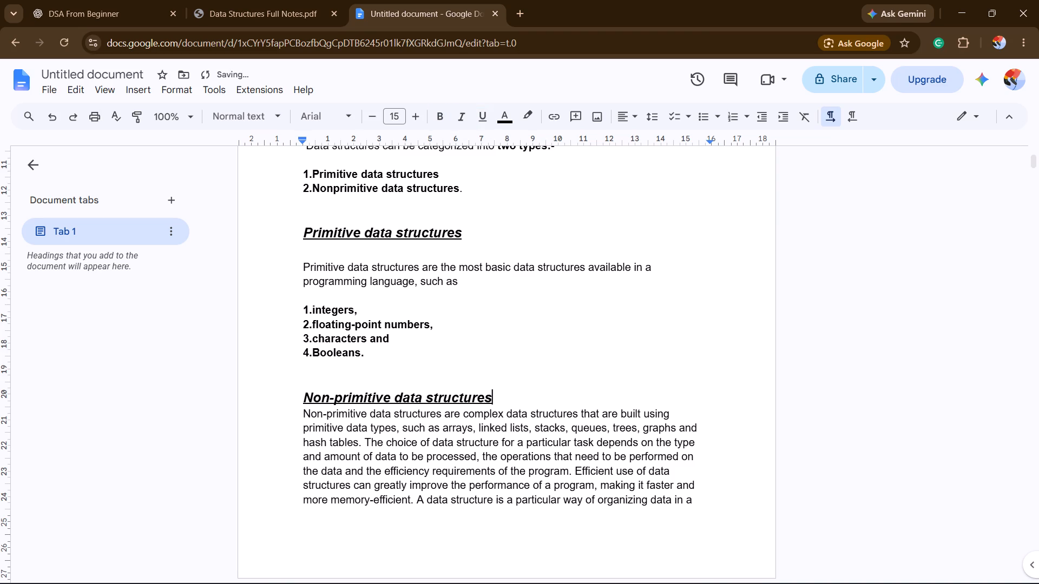
key("Return")
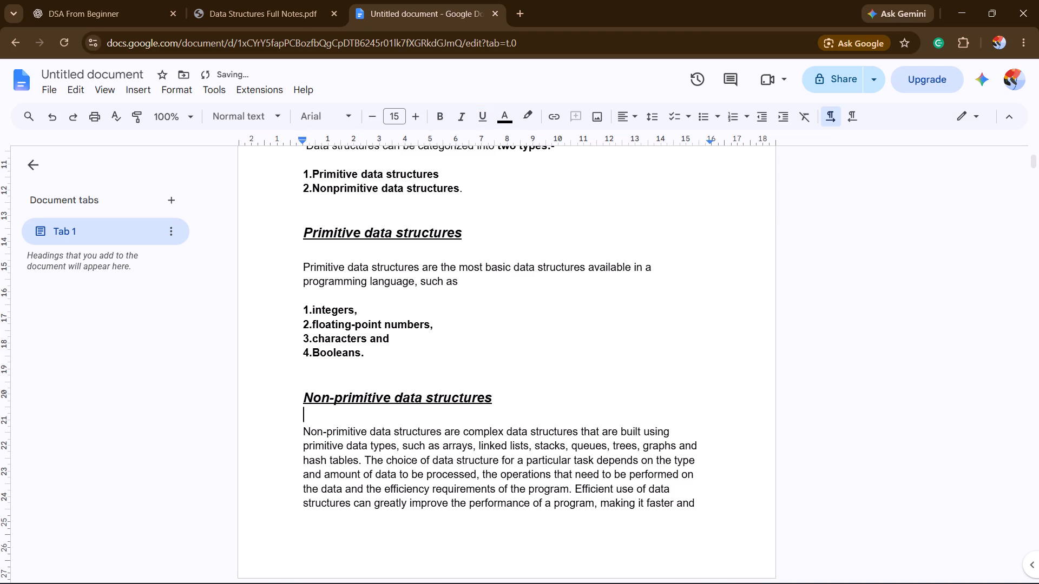
Review the formatted notes from the document title through the non-primitive data structures paragraph.
scroll(502, 436, "down", 2)
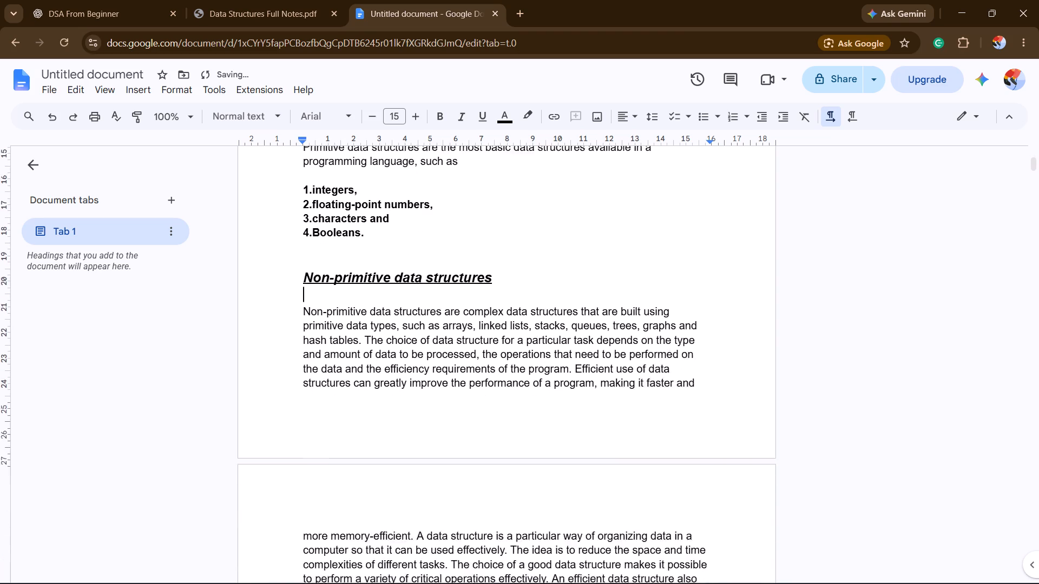
scroll(497, 418, "down", 1)
scroll(486, 406, "up", 12)
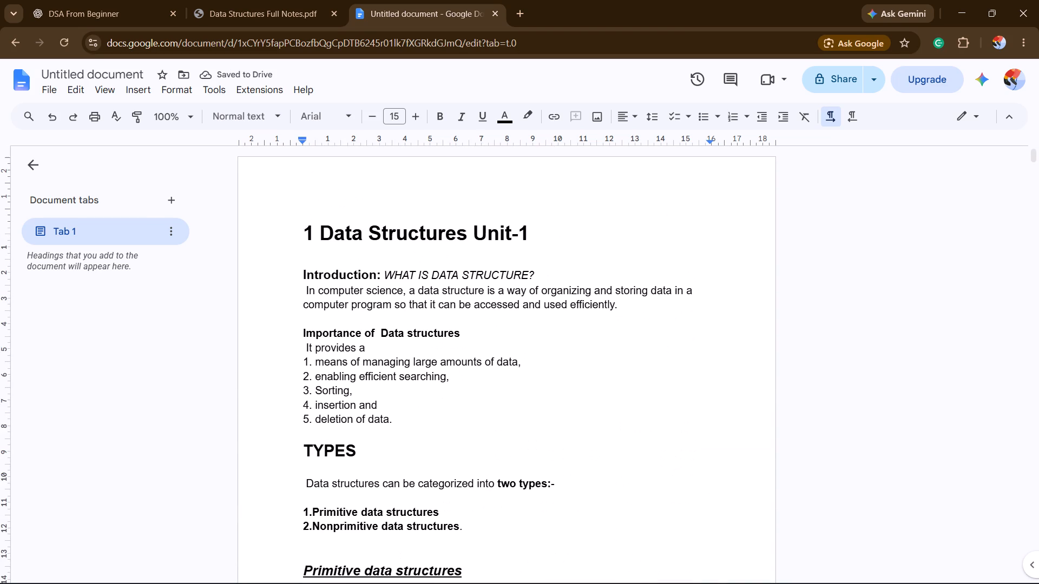
scroll(486, 406, "down", 1)
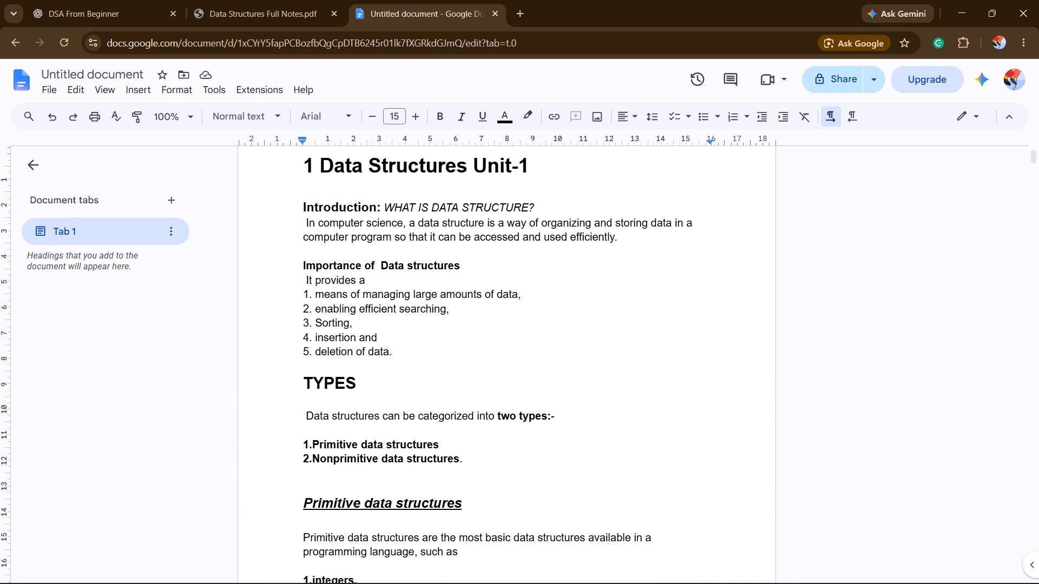
scroll(451, 288, "down", 4)
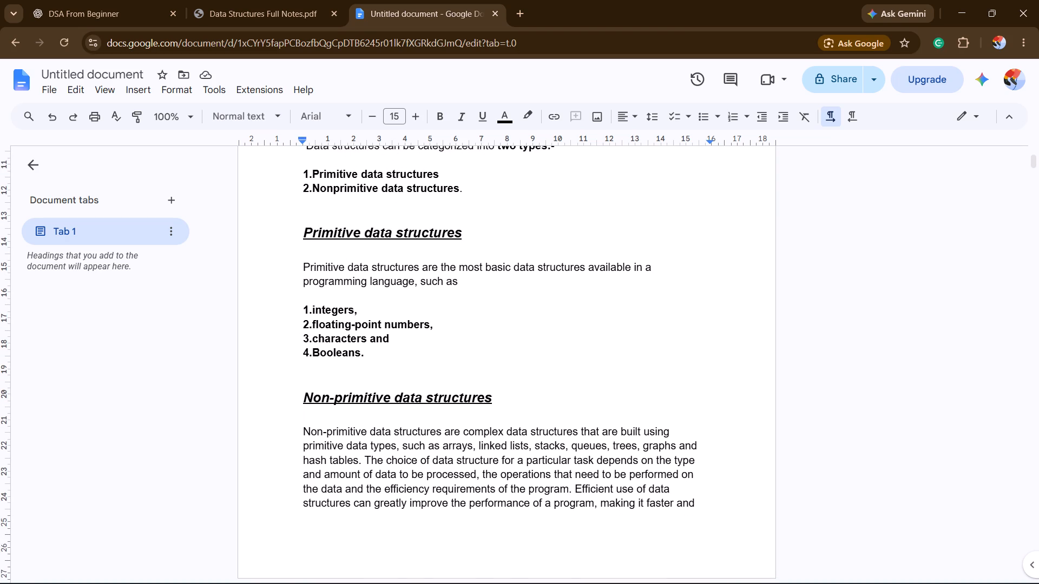
scroll(406, 387, "down", 1)
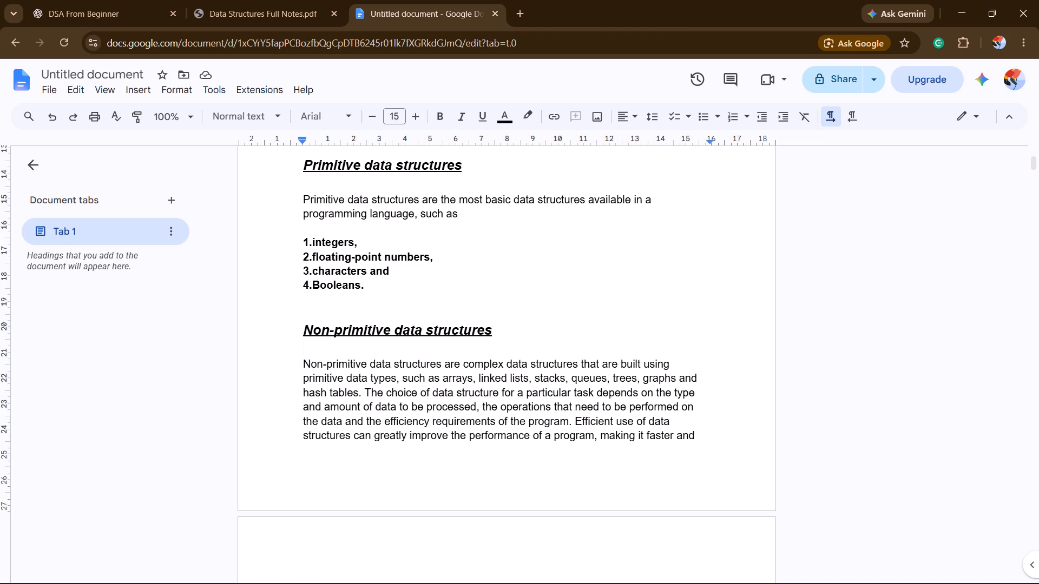
Split the non-primitive paragraph before "The choice of data structure", leaving two blank lines between the two parts.
left_click(365, 389)
key("Return")
key("Return")
key("Return")
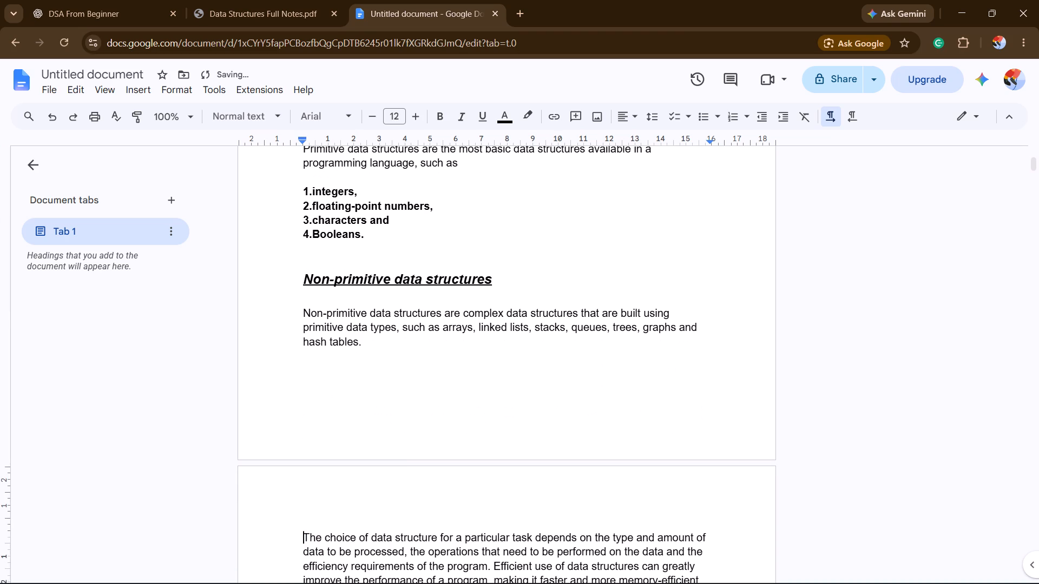
Start a new line after "primitive data types, such as" and prefix "arrays" with "1.".
scroll(270, 429, "down", 1)
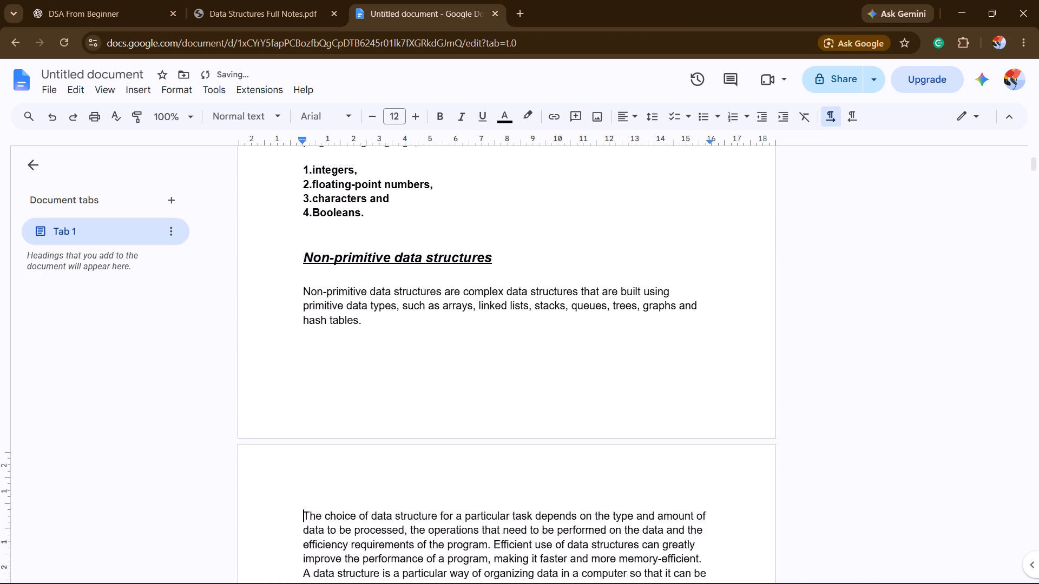
scroll(359, 406, "up", 2)
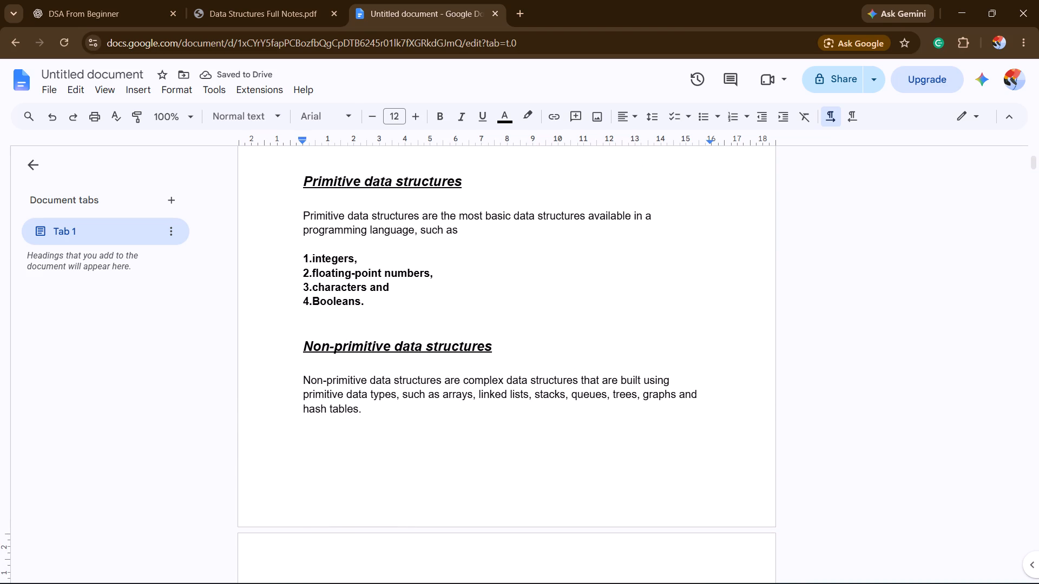
left_click(298, 381)
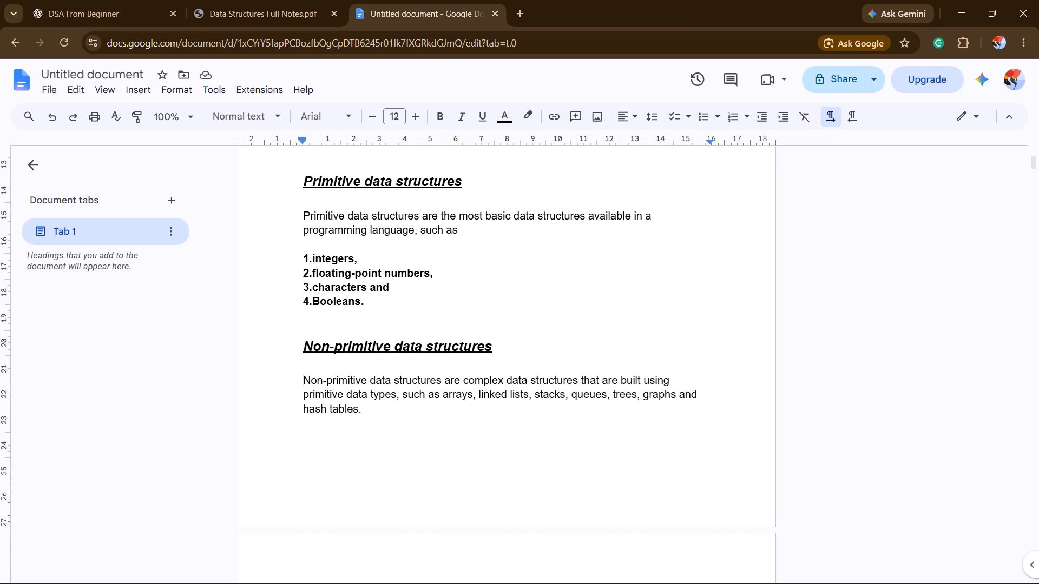
left_click(442, 396)
key("Return")
type("1.")
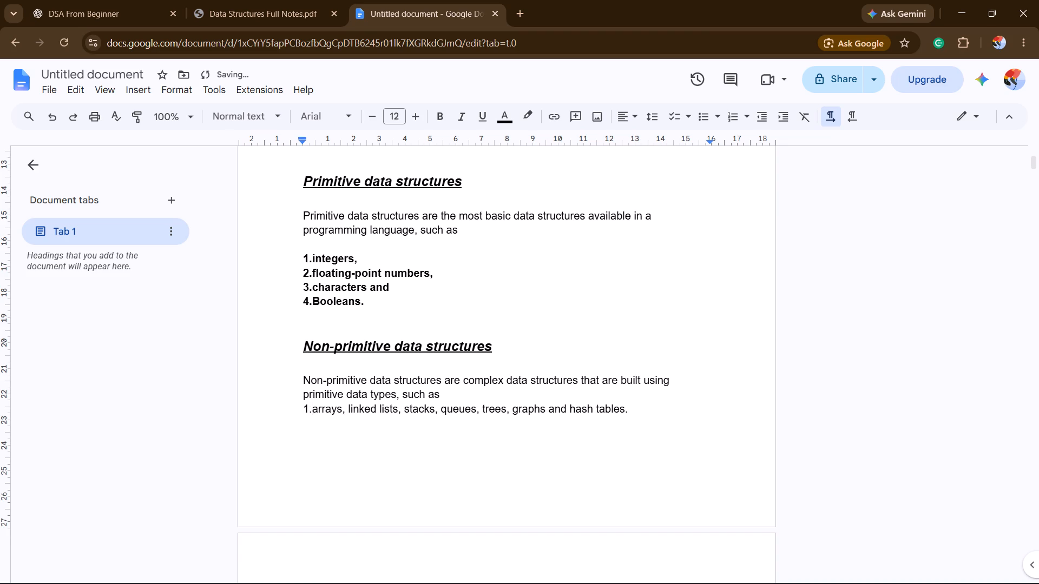
Number the following items in the non-primitive line as "2.linked lists", "3.stacks" and "4.queues".
left_click(348, 412)
key("2")
key("period")
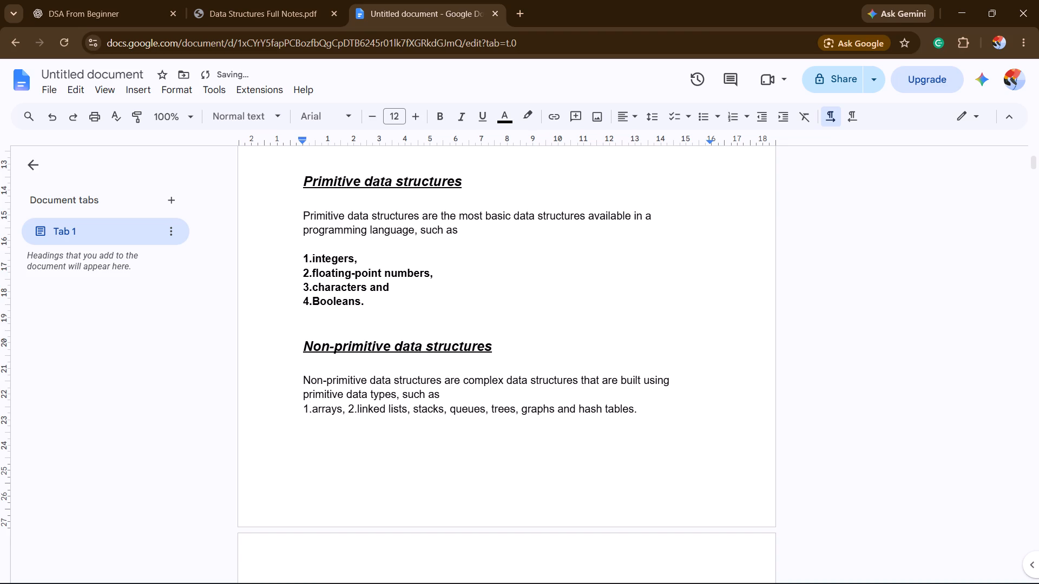
key("Right")
key("Right")
key("Right")
key("Right")
key("Right")
key("Right")
key("Right")
key("Right")
key("Right")
key("Right")
key("Right")
key("Right")
key("Right")
key("3")
key("BackSpace")
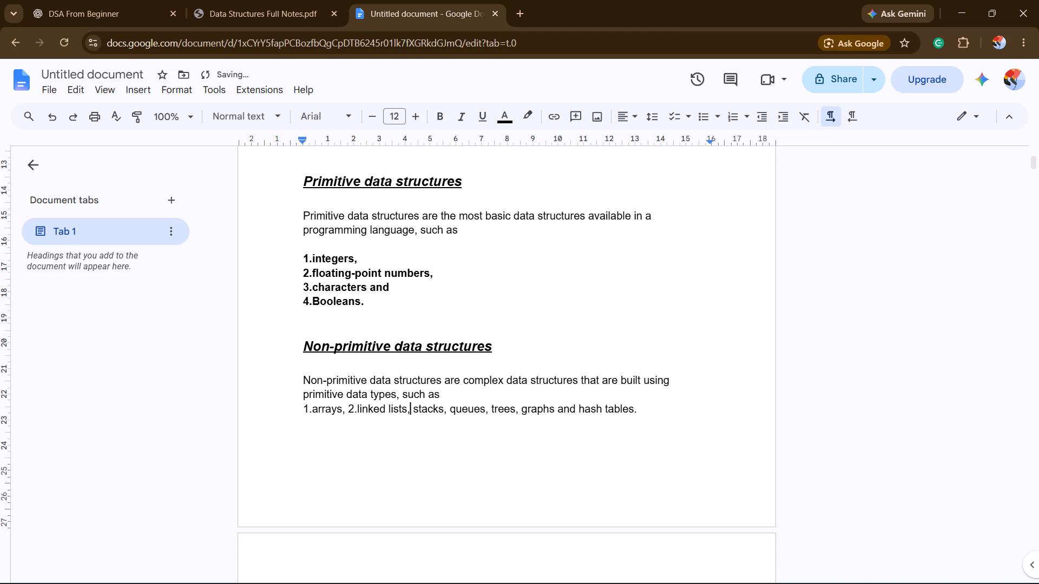
key("Right")
type("3.")
left_click(459, 410)
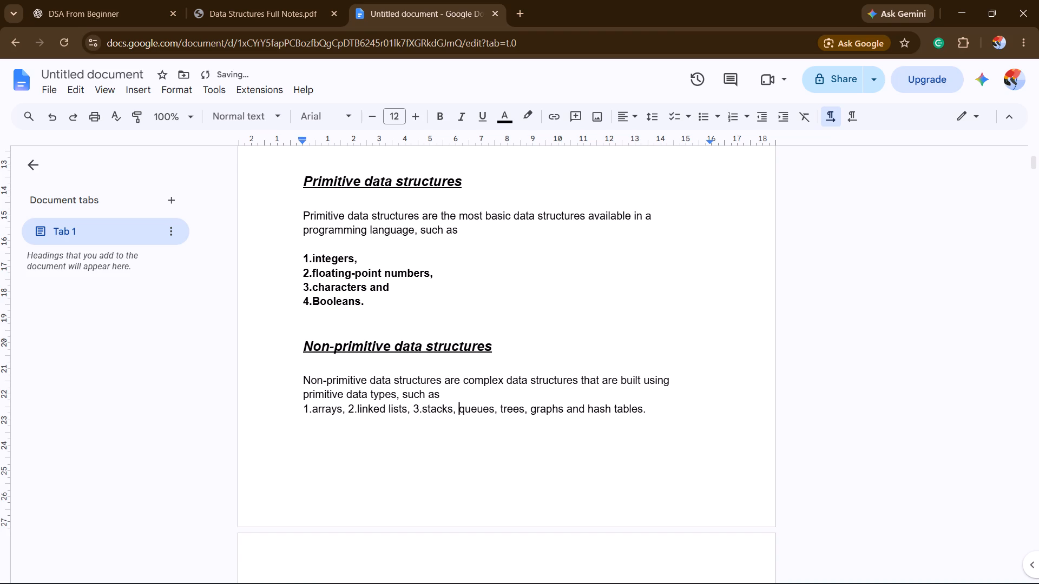
key("4")
key("period")
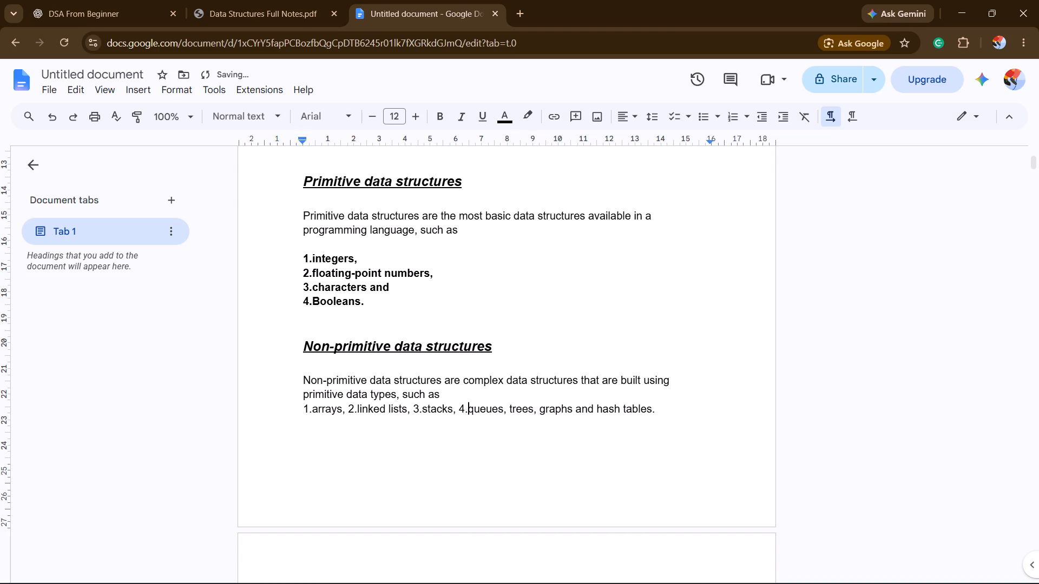
Number the remaining items in the non-primitive line as "5.trees", "6.graphs" and "7.hash tables".
left_click(512, 409)
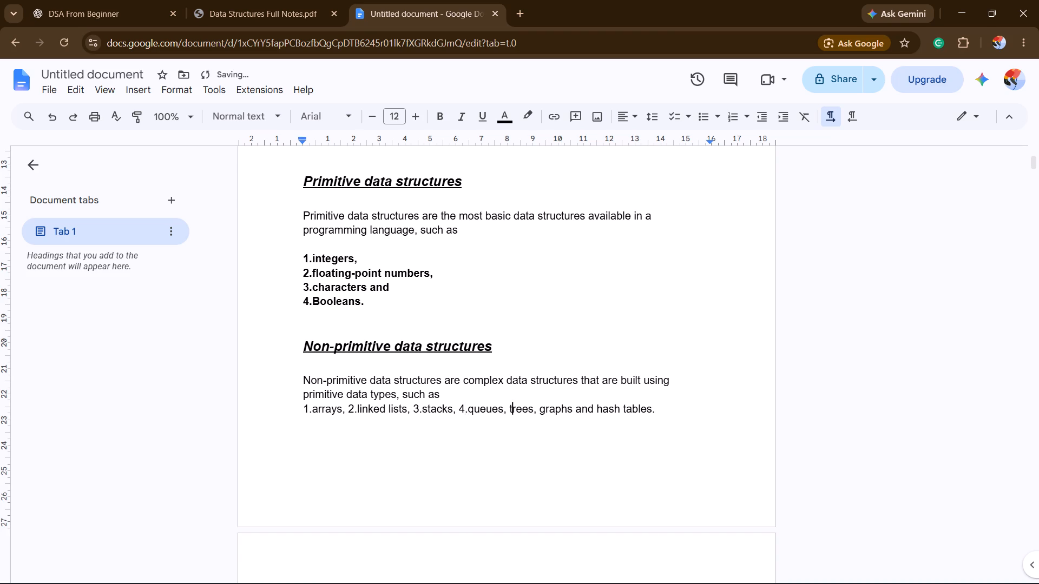
left_click(509, 411)
key("5")
key("period")
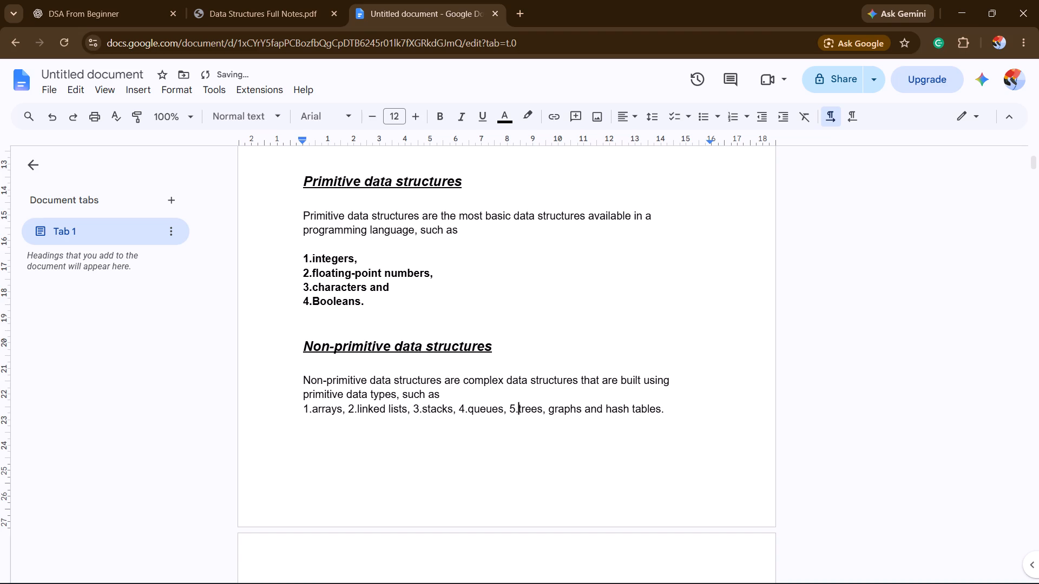
left_click(546, 409)
key("6")
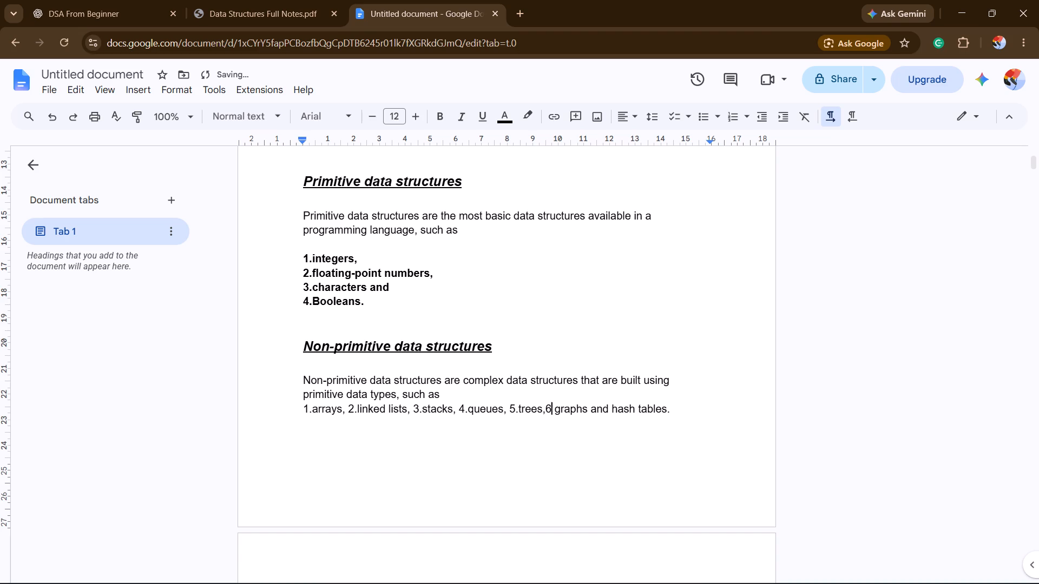
key("BackSpace")
key("Right")
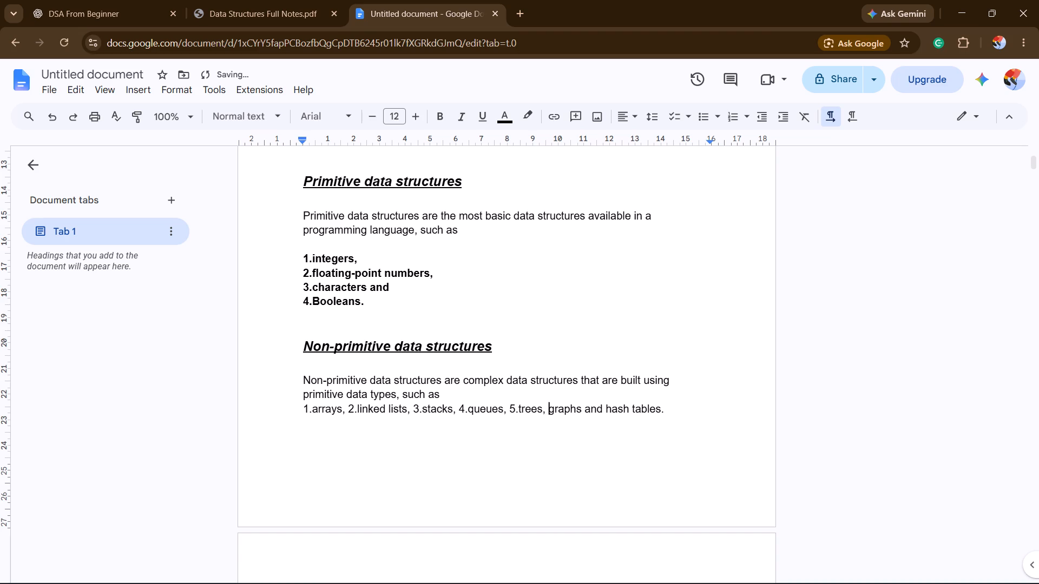
type("6.")
key("Right")
key("Right")
key("Right")
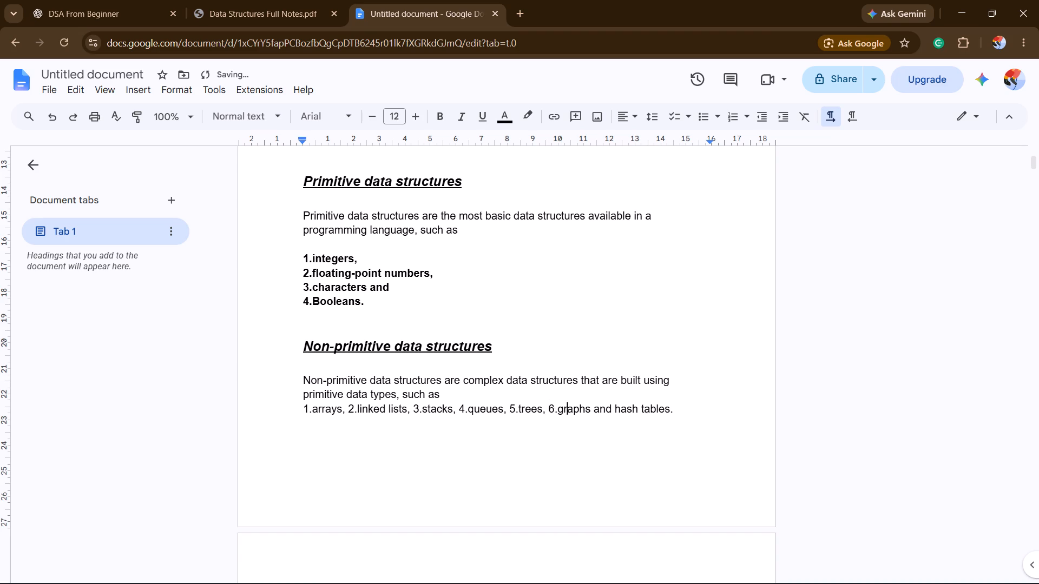
key("Right")
key("Right")
key("Right")
key("Right")
key("Right")
key("Right")
key("Right")
key("Right")
type("7.")
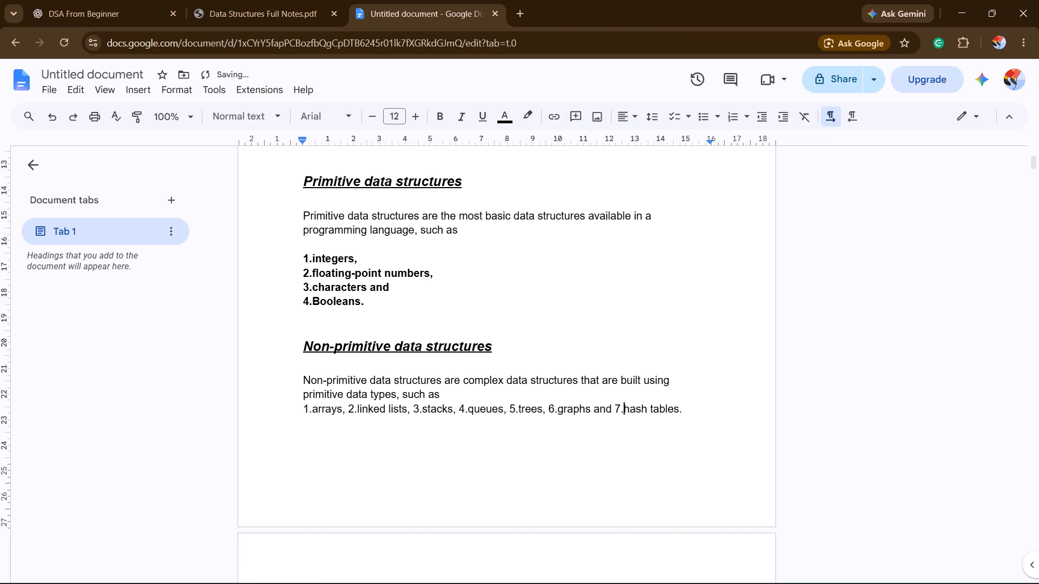
Make the whole numbered line from "1.arrays" to "7.hash tables." bold.
left_click_drag(688, 412, 303, 413)
scroll(304, 397, "up", 2)
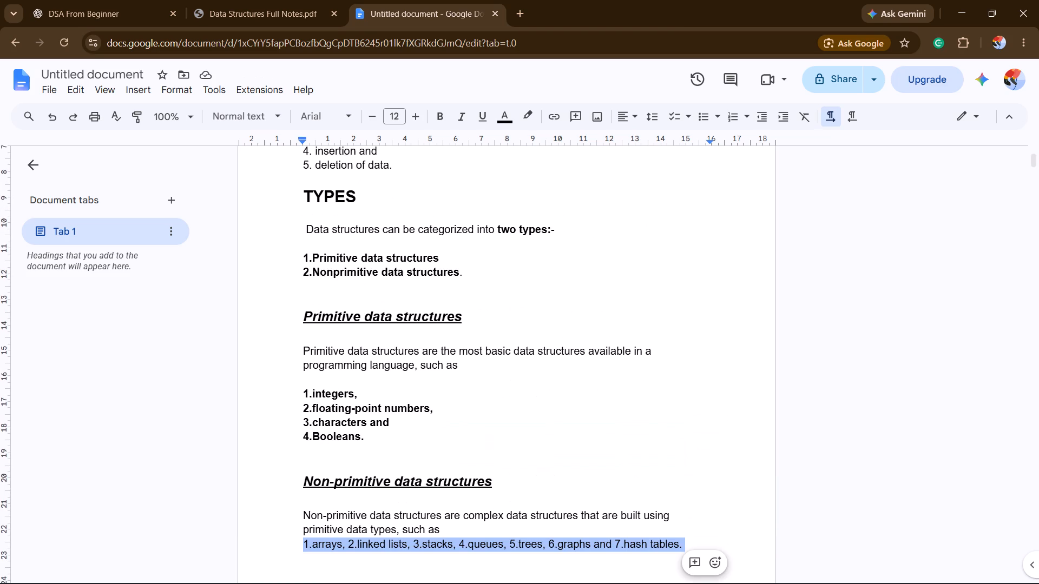
left_click(444, 121)
scroll(504, 268, "down", 1)
scroll(458, 336, "down", 1)
Break the bold numbered line after "3.stacks," so "4.queues" starts a new line below one blank line.
left_click(351, 408)
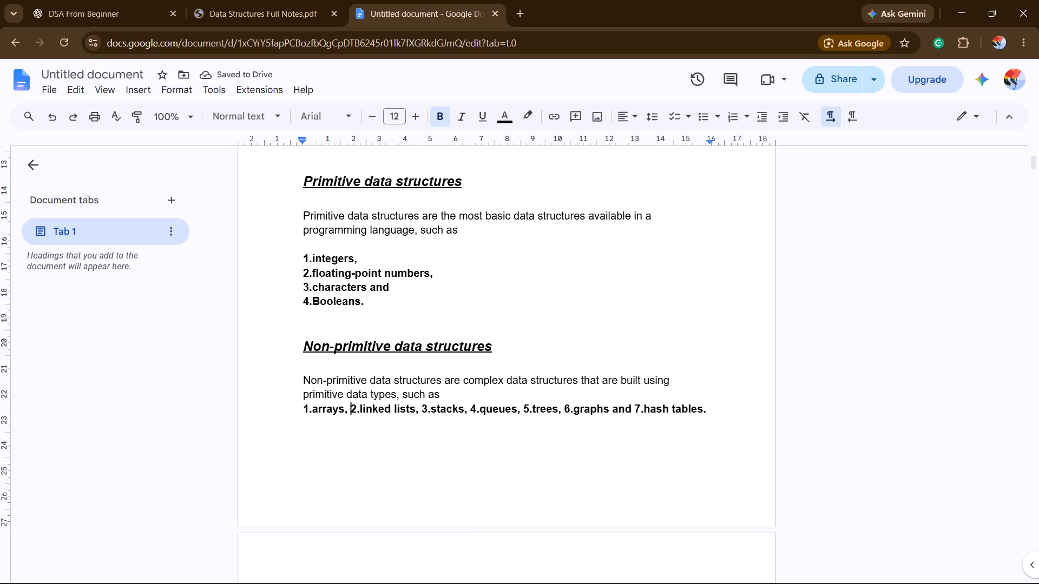
left_click(469, 410)
key("Return")
key("Return")
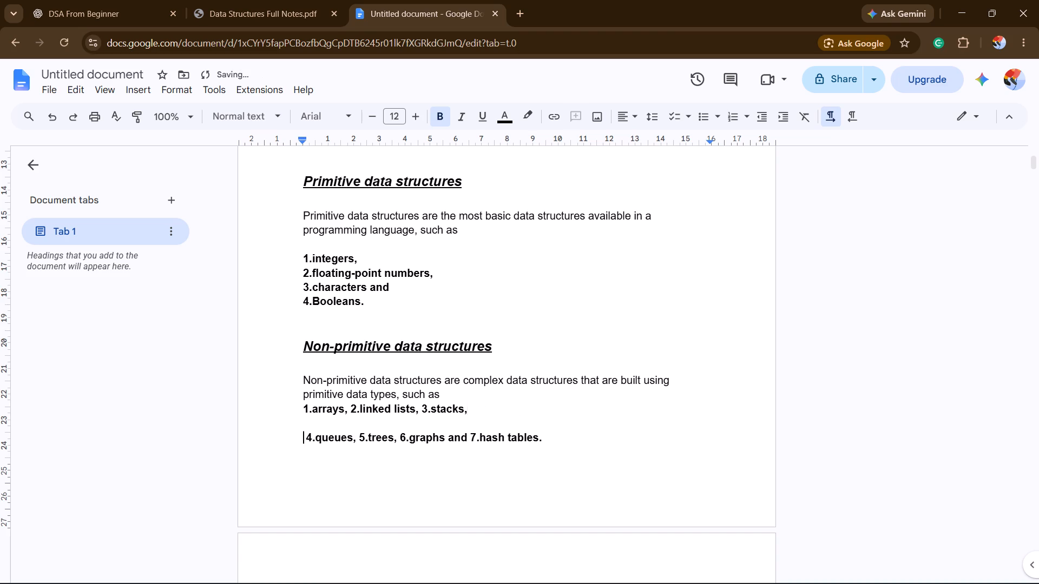
Remove the line breaks before "4.queues" so the list runs from "1.arrays" to "7.hash tables." on one line.
key("Return")
key("Return")
key("BackSpace")
key("BackSpace")
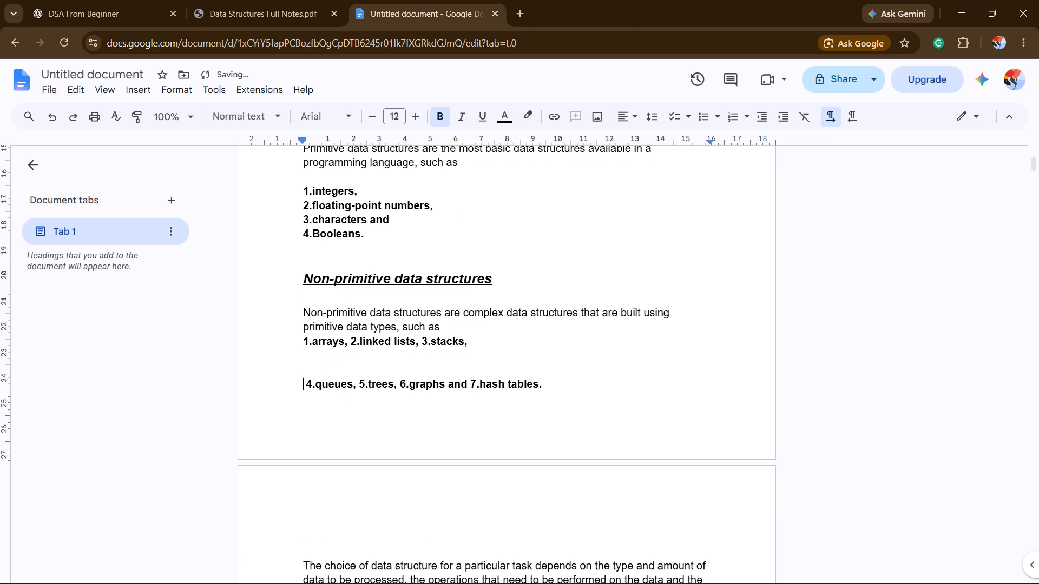
key("BackSpace")
key("BackSpace")
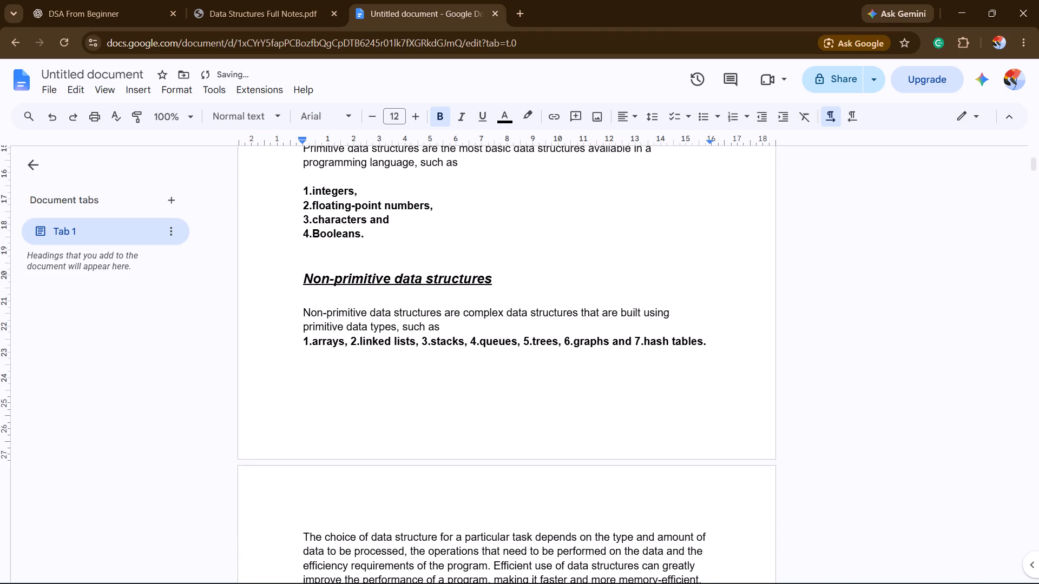
Break the numbered non-primitive list onto new lines after "2.linked lists,", after "4.queues," and before "7.hash tables.".
left_click(422, 339)
key("Return")
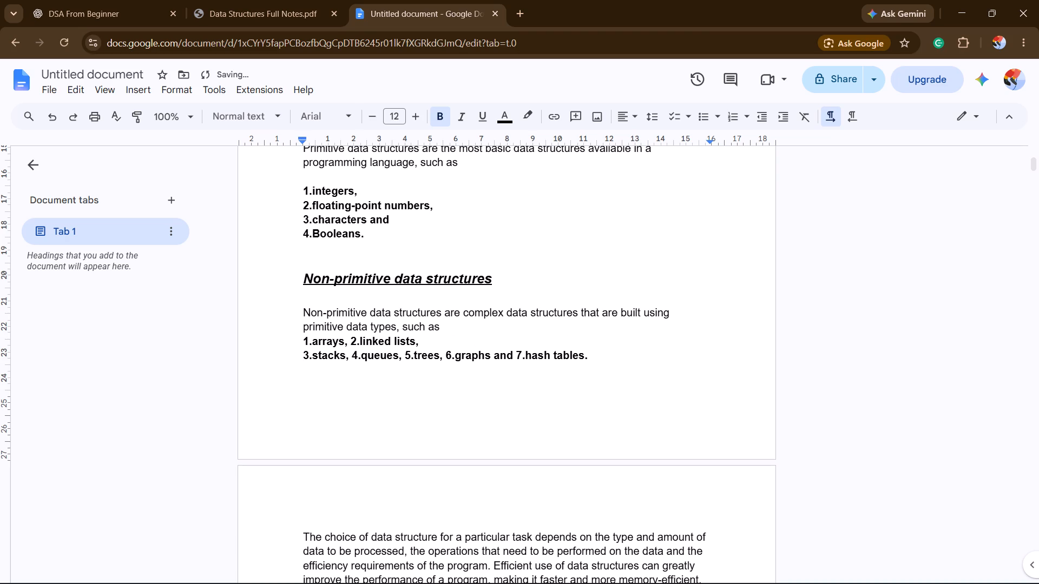
left_click(400, 357)
key("Return")
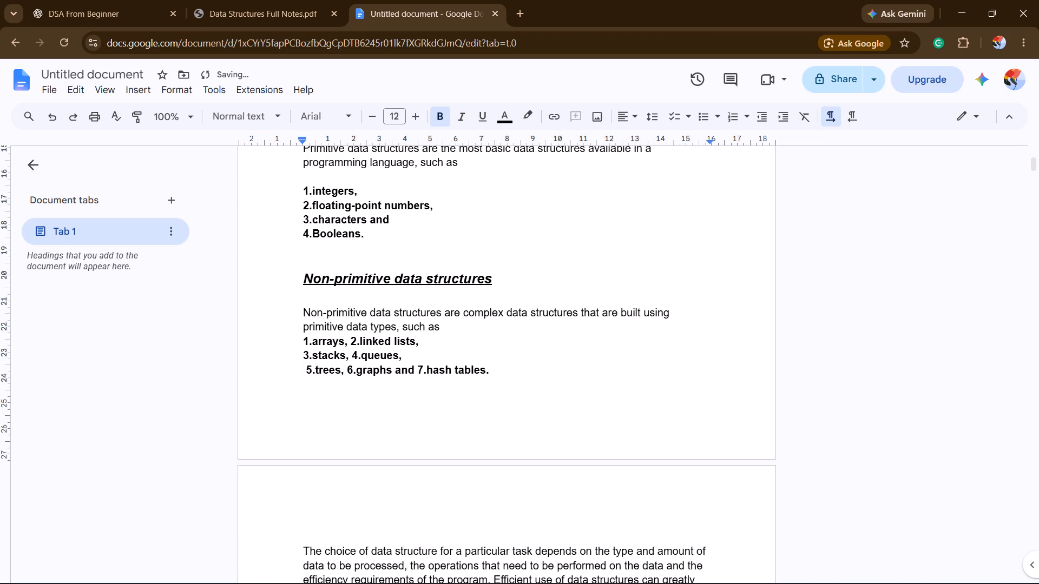
left_click(416, 369)
key("Return")
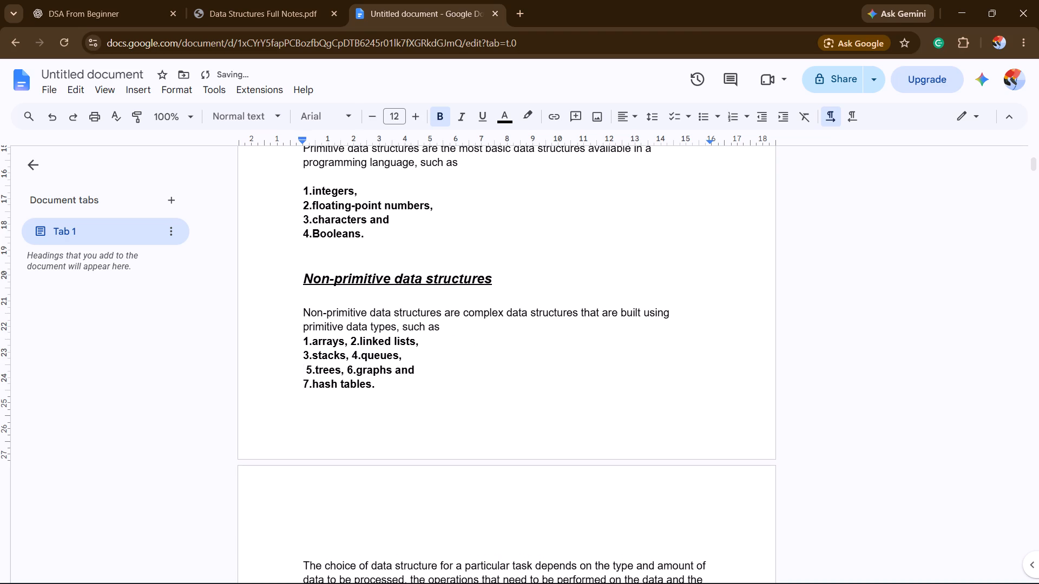
Insert a wide run of spaces between "5.trees," and "6.graphs and" so "6.graphs" starts a second column.
left_click(347, 371)
key("Return")
key("BackSpace")
key("space")
key("space")
key("space")
key("space")
key("space")
key("space")
key("space")
key("space")
key("space")
key("space")
key("space")
key("space")
key("space")
key("space")
key("space")
key("space")
key("space")
key("space")
key("space")
key("space")
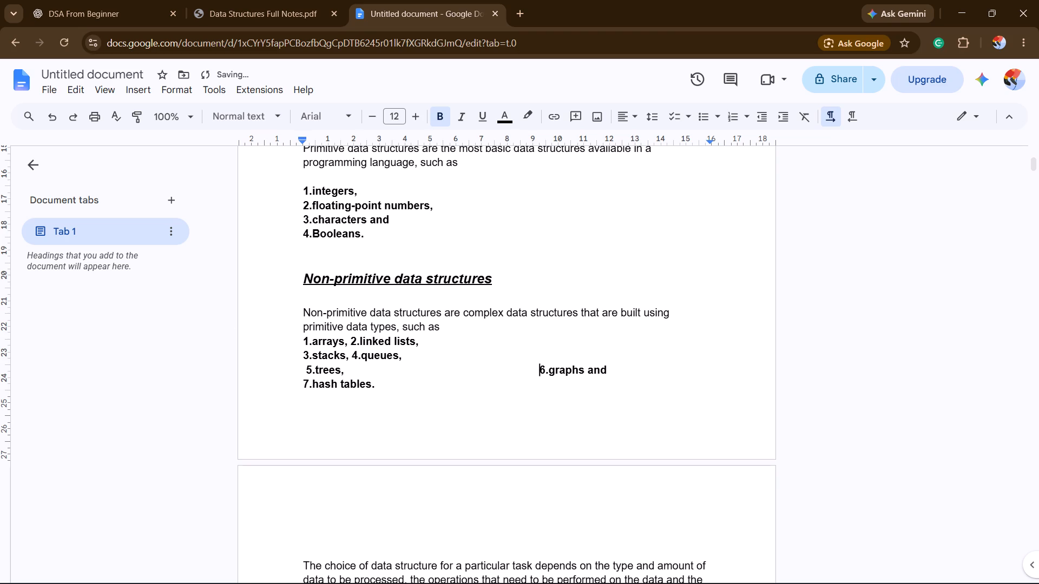
Insert spaces after "1.arrays," to move "2.linked lists," into the second column, roughly above "6.graphs".
left_click(349, 341)
key("space")
key("space")
key("space")
key("space")
key("space")
key("space")
key("space")
key("space")
key("space")
key("space")
key("space")
key("space")
key("space")
key("space")
key("space")
key("space")
key("space")
key("space")
key("space")
key("space")
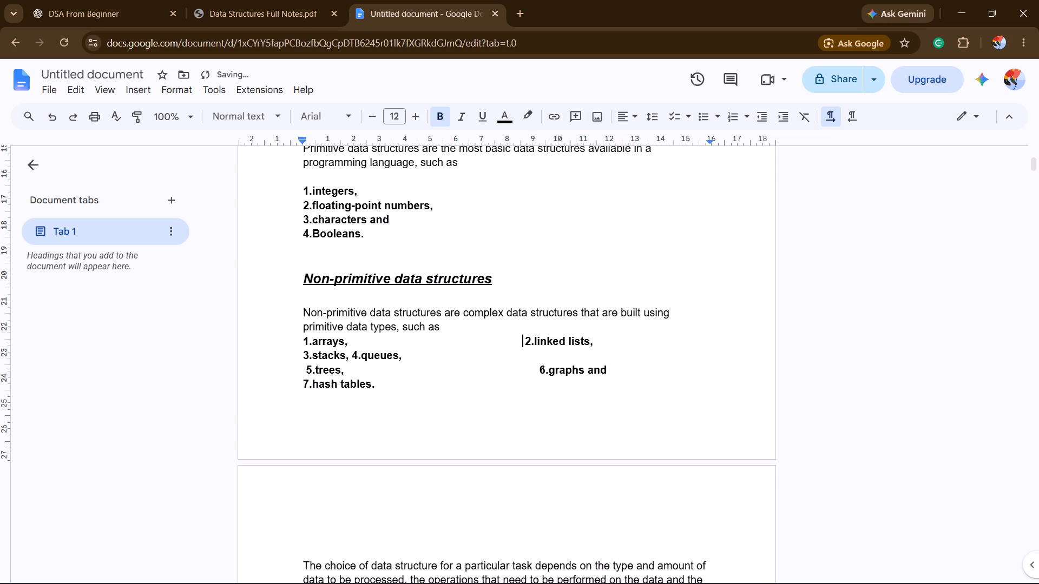
key("space")
key("space")
key("space")
key("space")
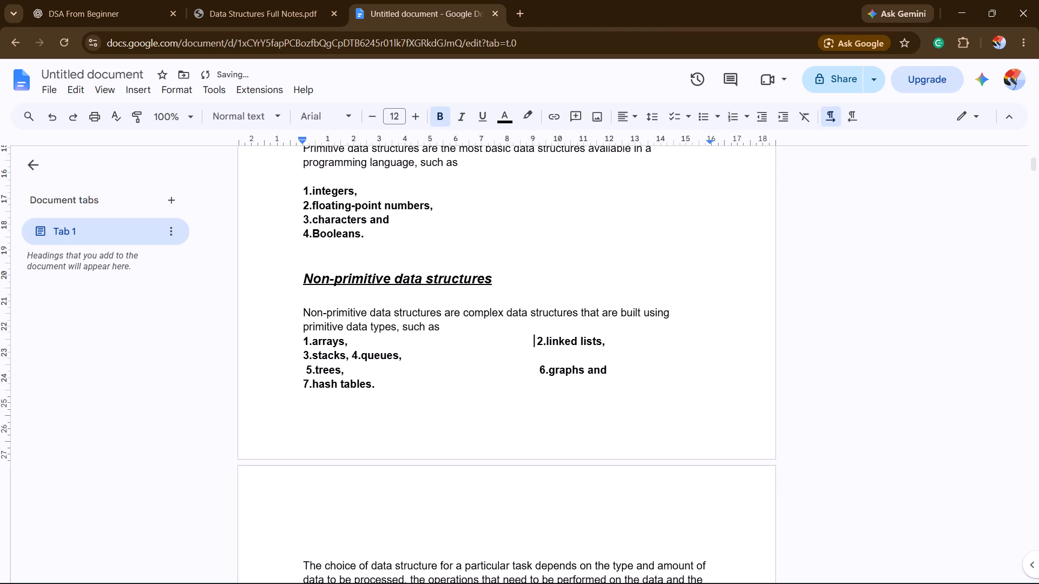
Insert spaces after "3.stacks," to move "4.queues," into the second column below "2.linked lists,".
left_click(348, 359)
key("space")
key("space")
key("space")
key("space")
key("space")
key("space")
key("space")
key("space")
key("space")
key("space")
key("space")
key("space")
key("space")
key("space")
key("space")
key("space")
key("space")
key("space")
key("space")
key("space")
key("space")
key("space")
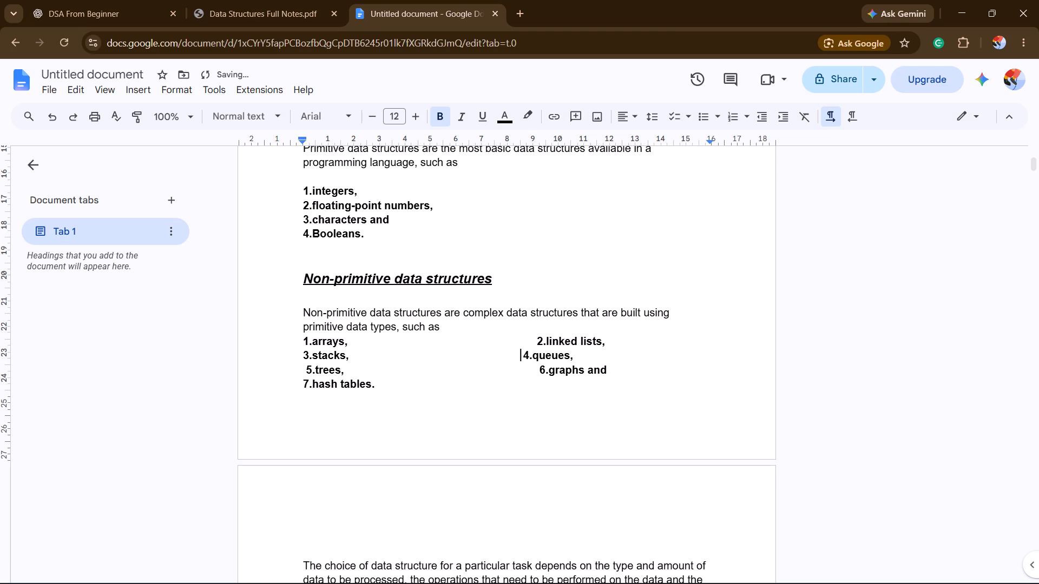
key("space")
key("space")
key("space")
key("space")
key("space")
Tidy the two columns by removing one space each before "5.trees,", "4.queues," and "6.graphs".
left_click(303, 369)
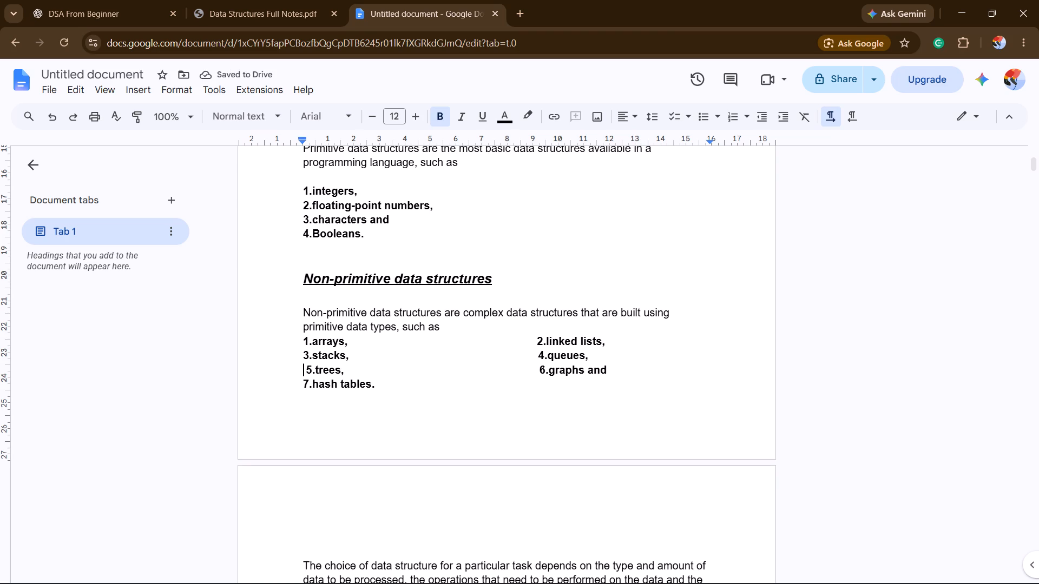
left_click(306, 369)
key("BackSpace")
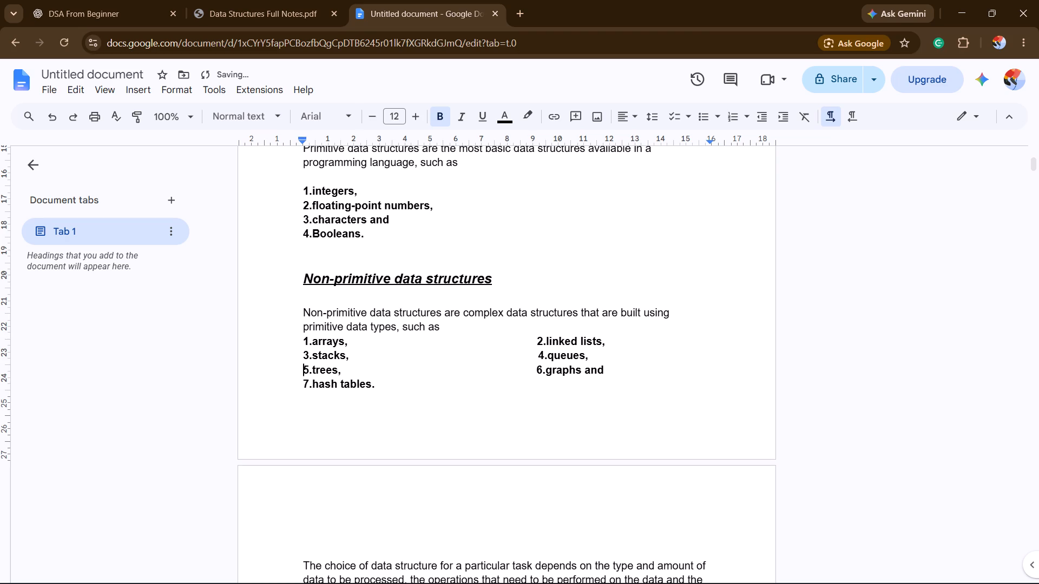
left_click(536, 356)
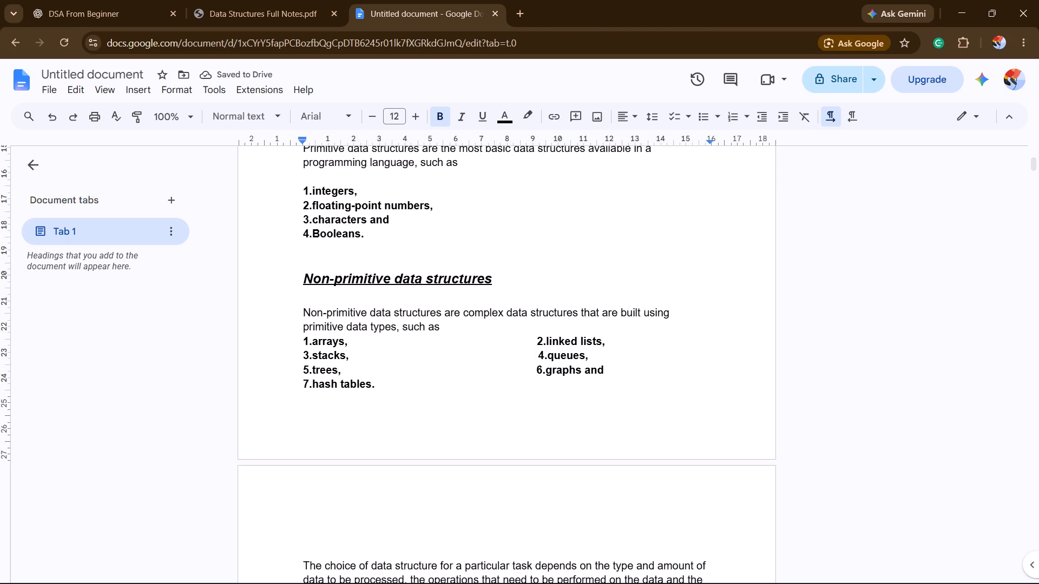
left_click(537, 356)
key("BackSpace")
left_click(536, 340)
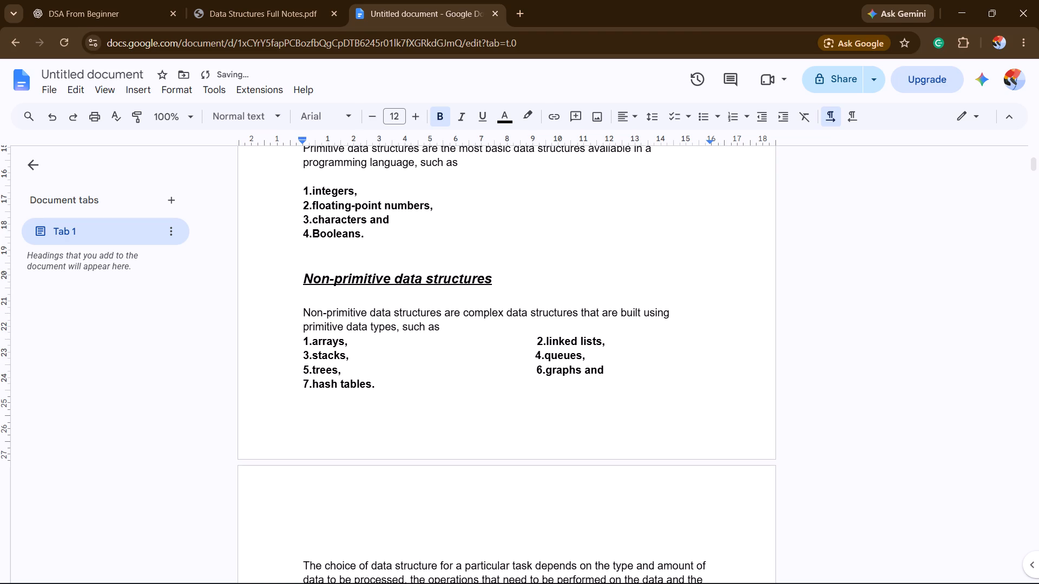
left_click(535, 370)
key("Right")
key("BackSpace")
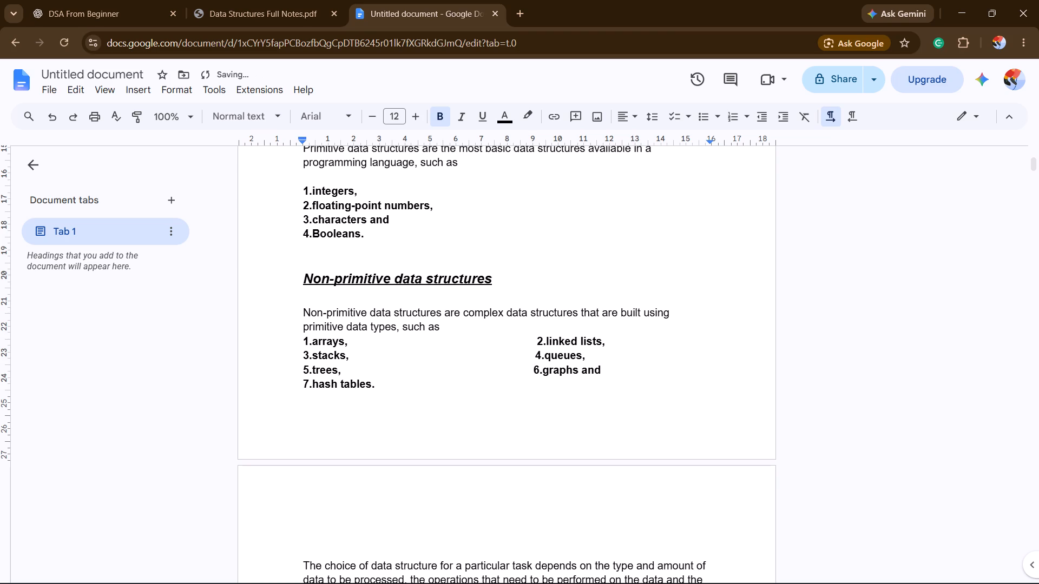
left_click(534, 342)
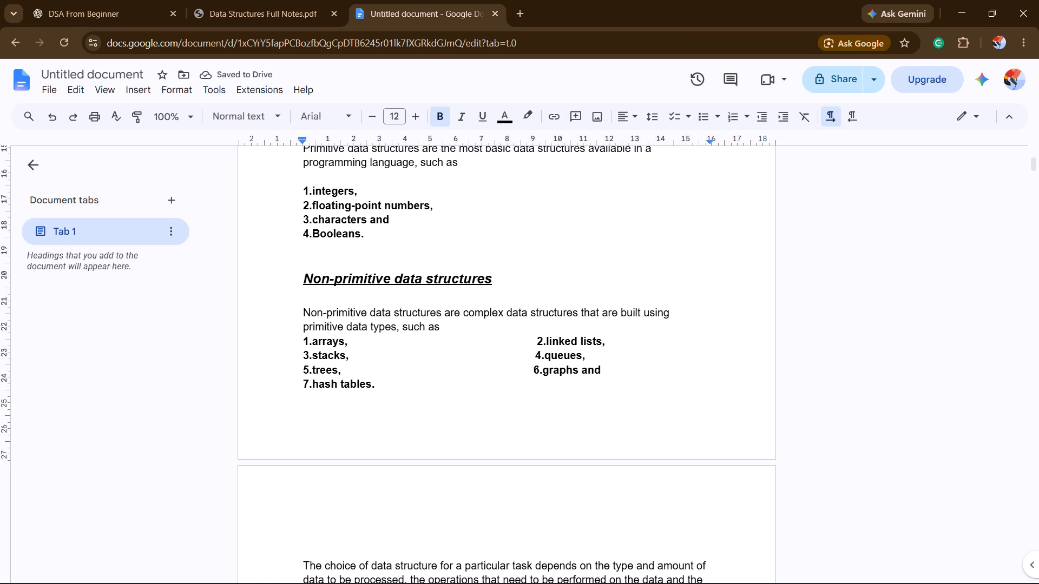
left_click(531, 358)
left_click(531, 367)
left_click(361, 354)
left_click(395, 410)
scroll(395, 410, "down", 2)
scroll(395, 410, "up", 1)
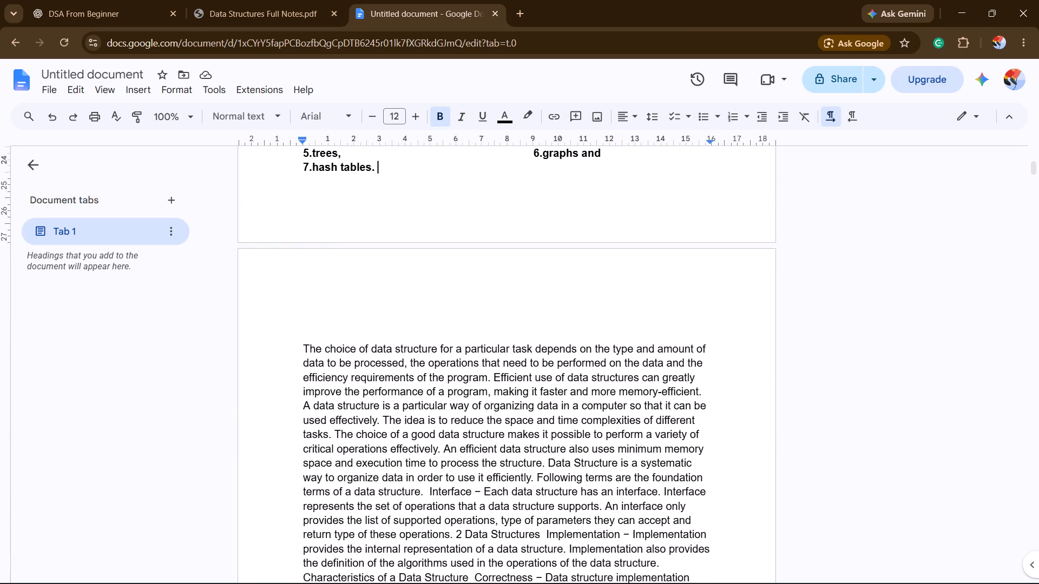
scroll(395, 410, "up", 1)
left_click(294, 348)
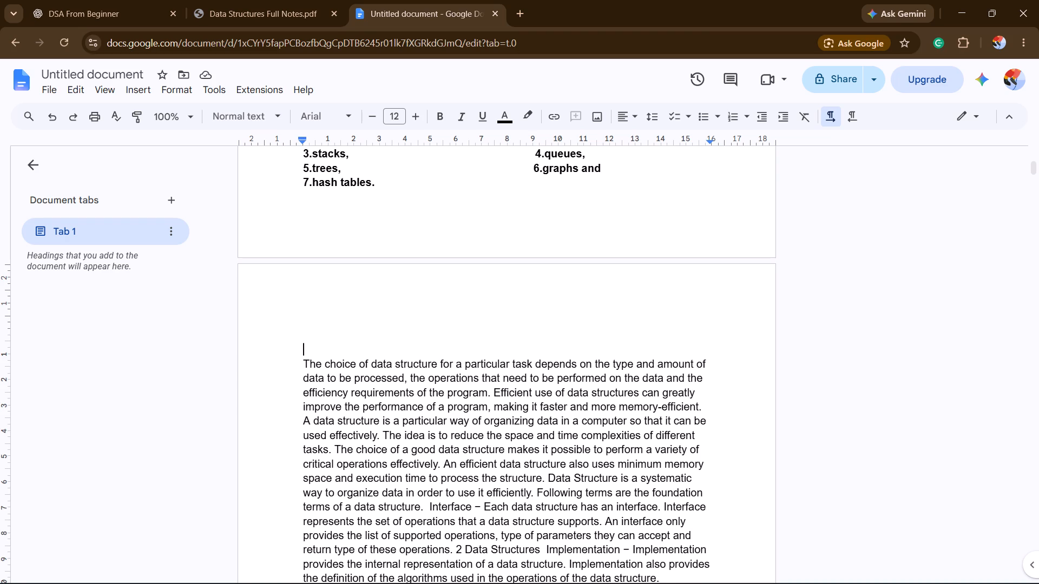
Fine-tune the second column by removing one space each before "2.linked lists," and "4.queues,", keeping the spacing before "6.graphs" as it was.
scroll(330, 383, "up", 2)
scroll(330, 383, "right", 1)
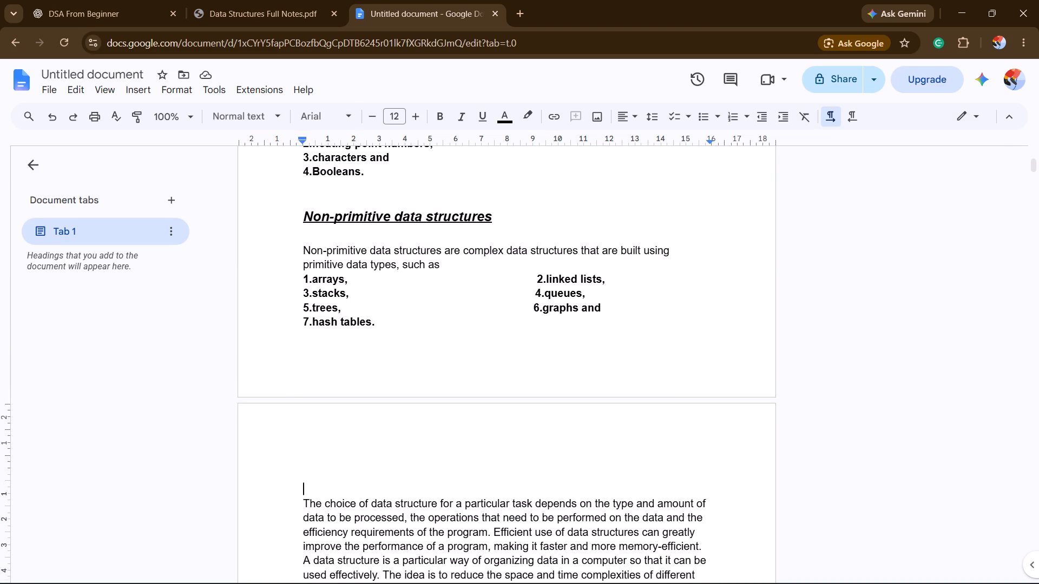
left_click(537, 282)
key("BackSpace")
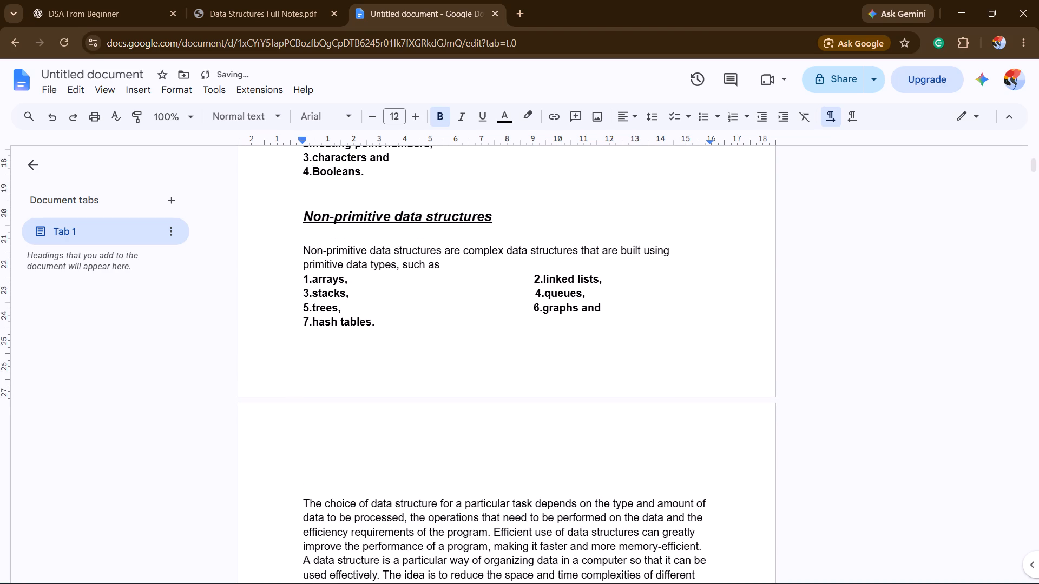
left_click(528, 309)
key("space")
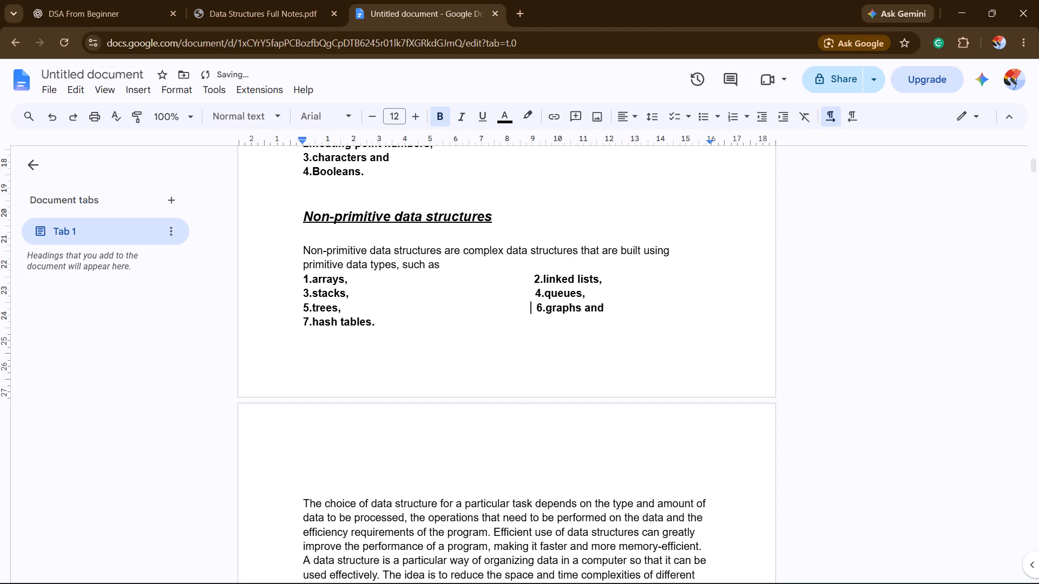
left_click(532, 298)
left_click(534, 292)
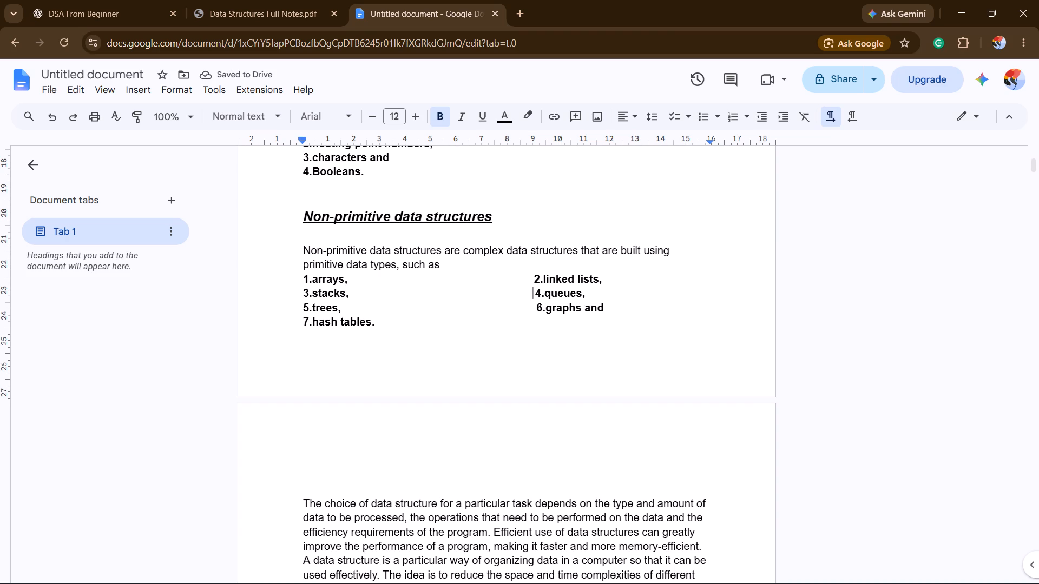
left_click(535, 304)
left_click(532, 280)
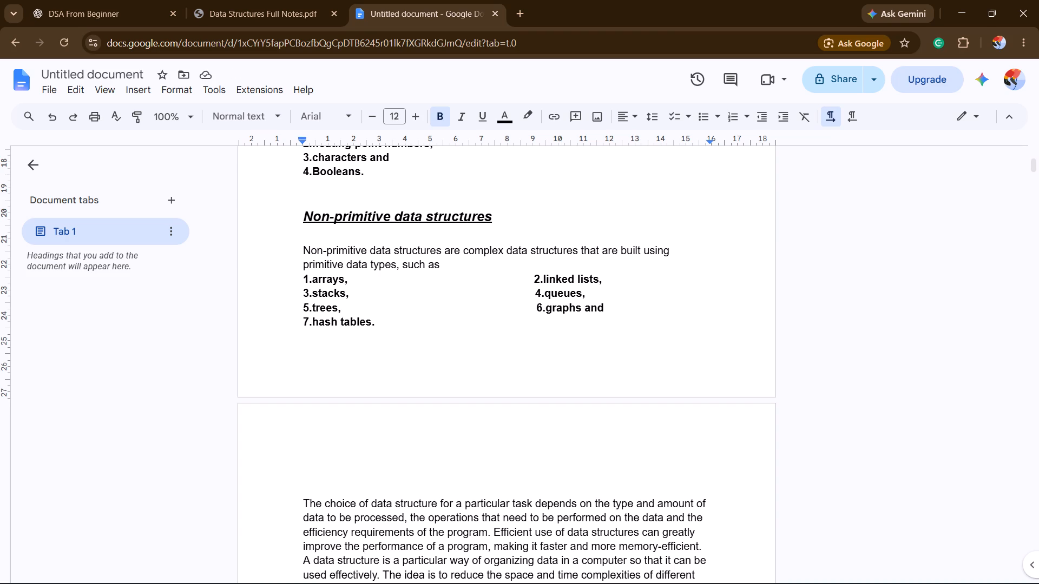
left_click(535, 294)
key("BackSpace")
left_click(536, 307)
key("BackSpace")
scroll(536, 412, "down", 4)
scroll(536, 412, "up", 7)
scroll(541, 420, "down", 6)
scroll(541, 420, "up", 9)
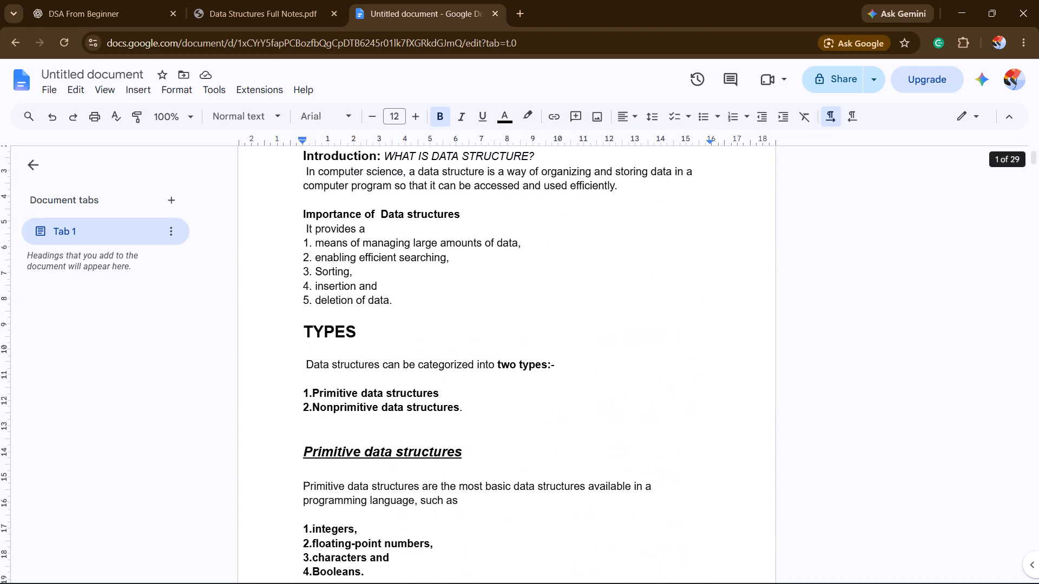
Add a bold size 17 heading "What to choice" above the paragraph beginning "The choice of data structure".
scroll(541, 420, "up", 10)
scroll(507, 346, "down", 9)
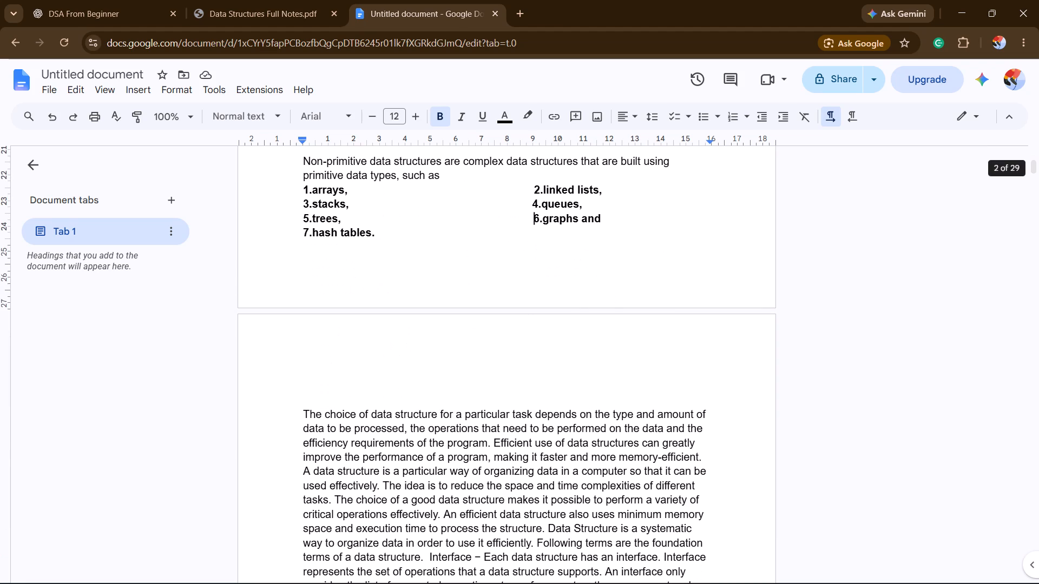
left_click(386, 353)
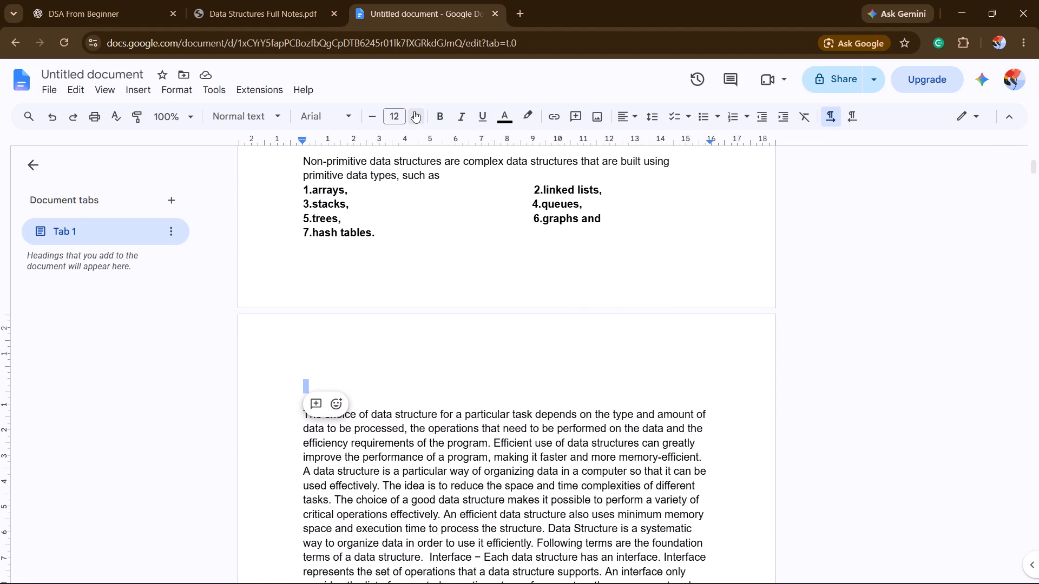
triple_click(414, 111)
double_click(414, 111)
left_click(445, 118)
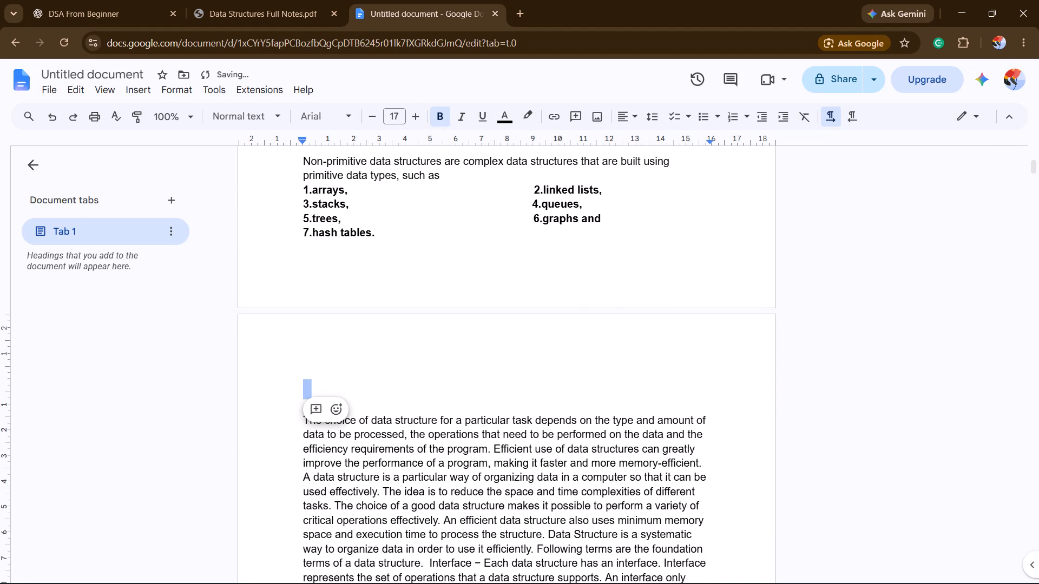
left_click(377, 350)
type("what")
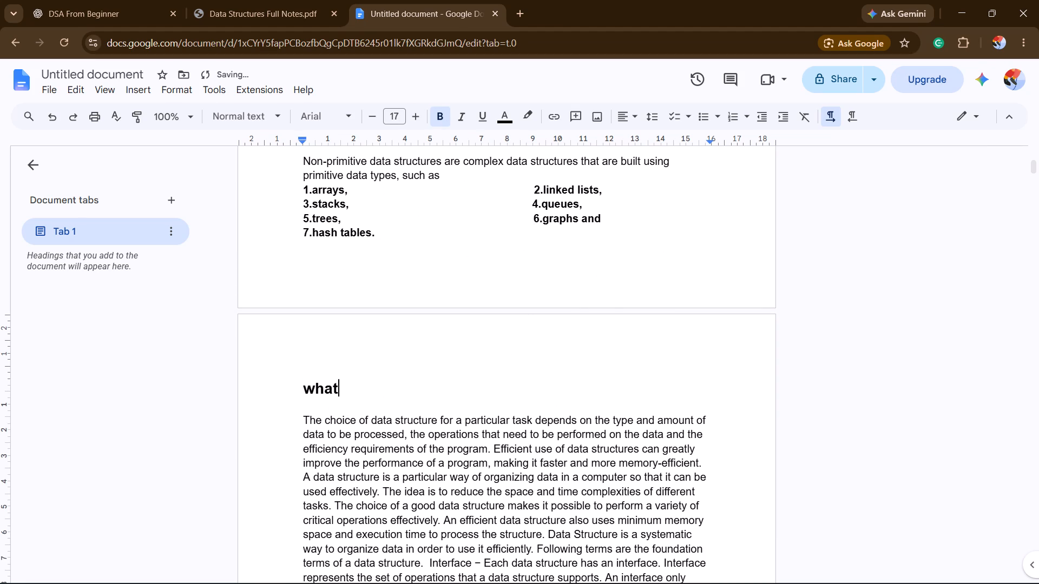
key("space")
type("to ch")
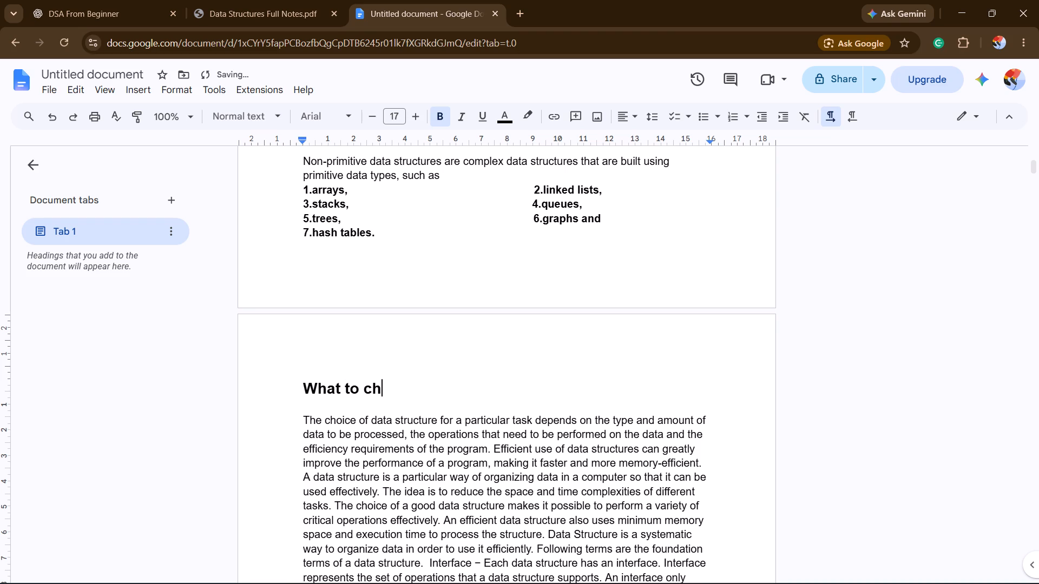
key("o")
type("ice")
Underline and italicize the "What to choice" heading.
left_click_drag(415, 388, 300, 388)
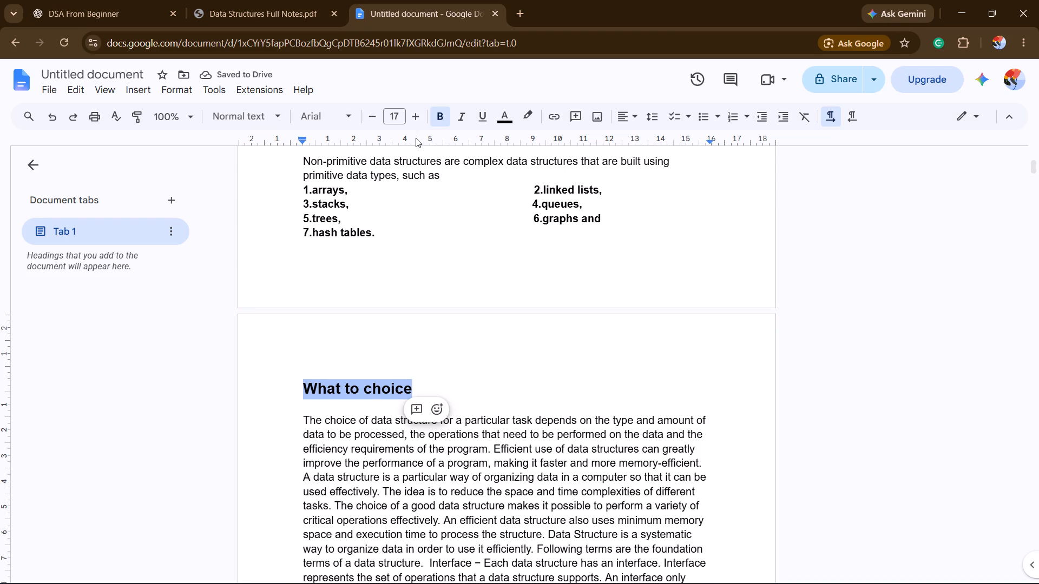
left_click(482, 118)
left_click(461, 112)
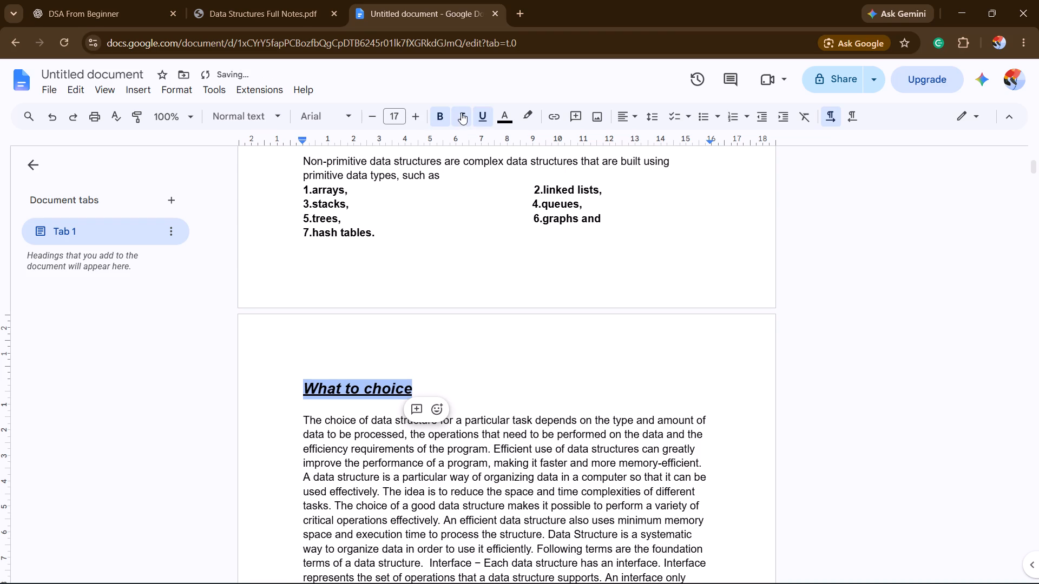
left_click(439, 364)
left_click(420, 391)
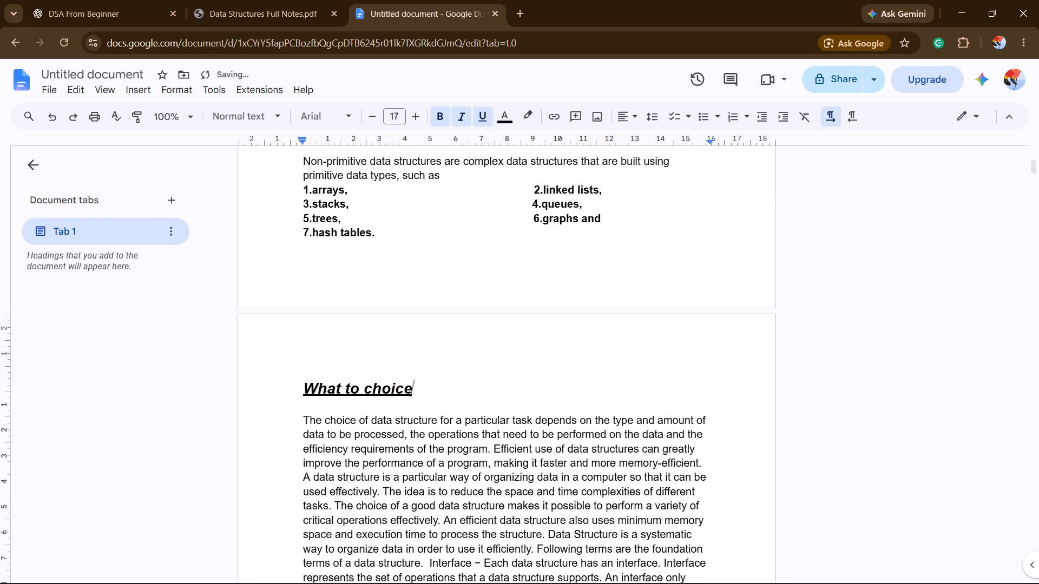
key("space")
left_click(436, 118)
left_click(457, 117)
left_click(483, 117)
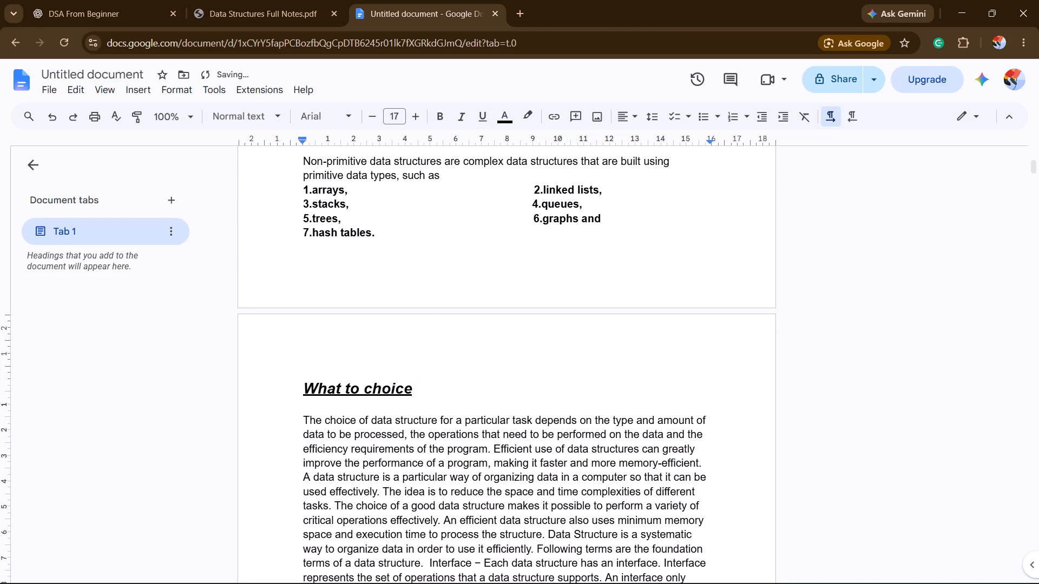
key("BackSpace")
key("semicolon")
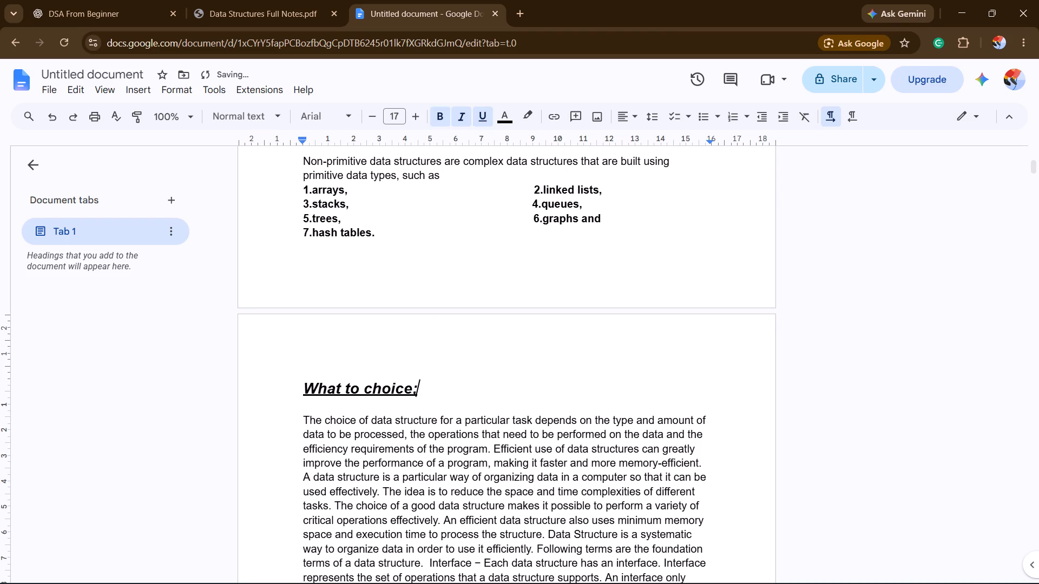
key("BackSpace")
Append a space and ":-" to the "What to choice" heading, keeping the ":-" bold without italics or underline.
key("space")
left_click(480, 113)
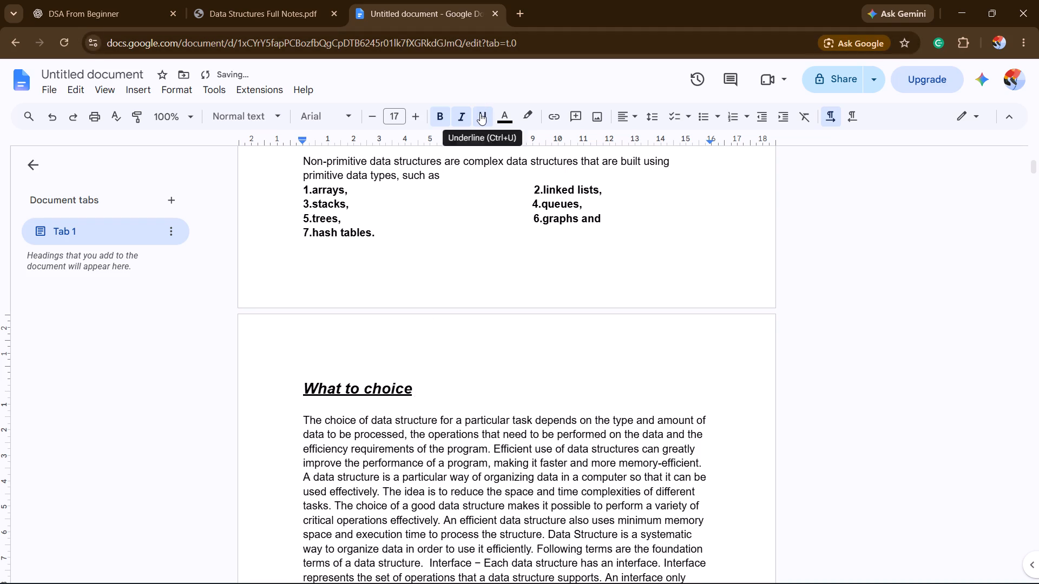
left_click_drag(461, 120, 444, 118)
left_click(444, 118)
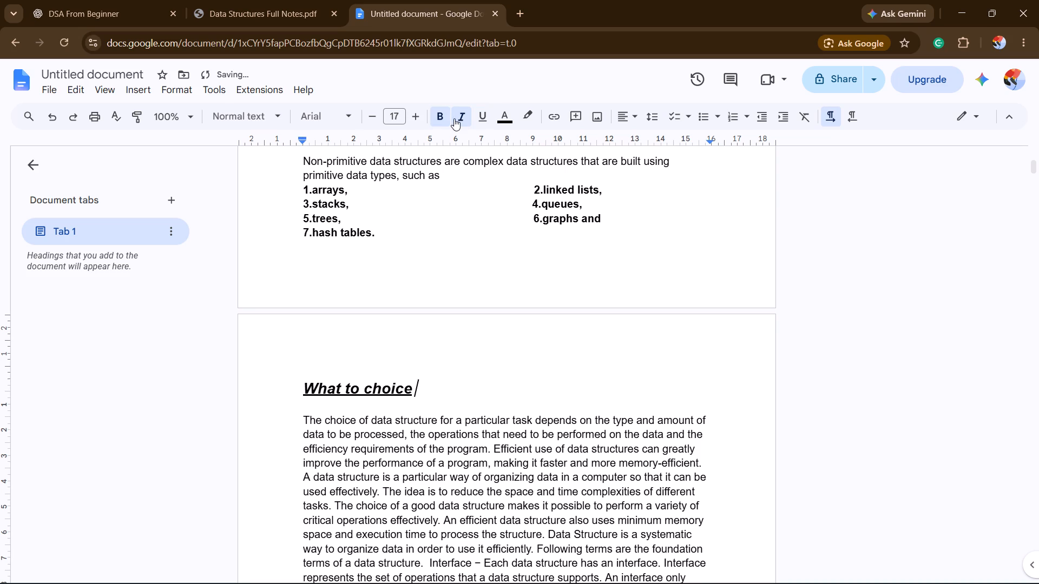
left_click(457, 118)
left_click(439, 120)
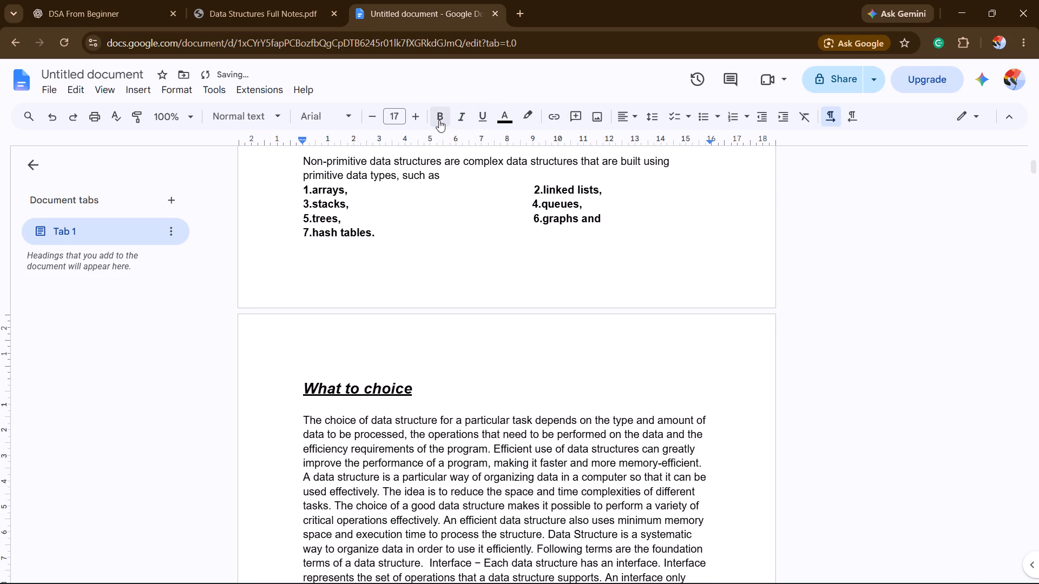
left_click(439, 120)
type(":-")
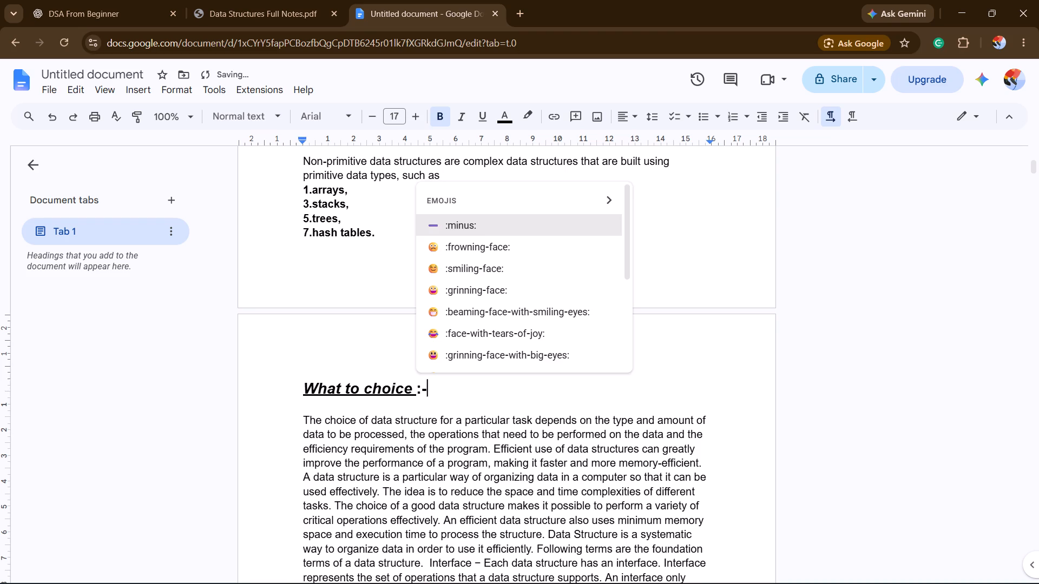
left_click(430, 387)
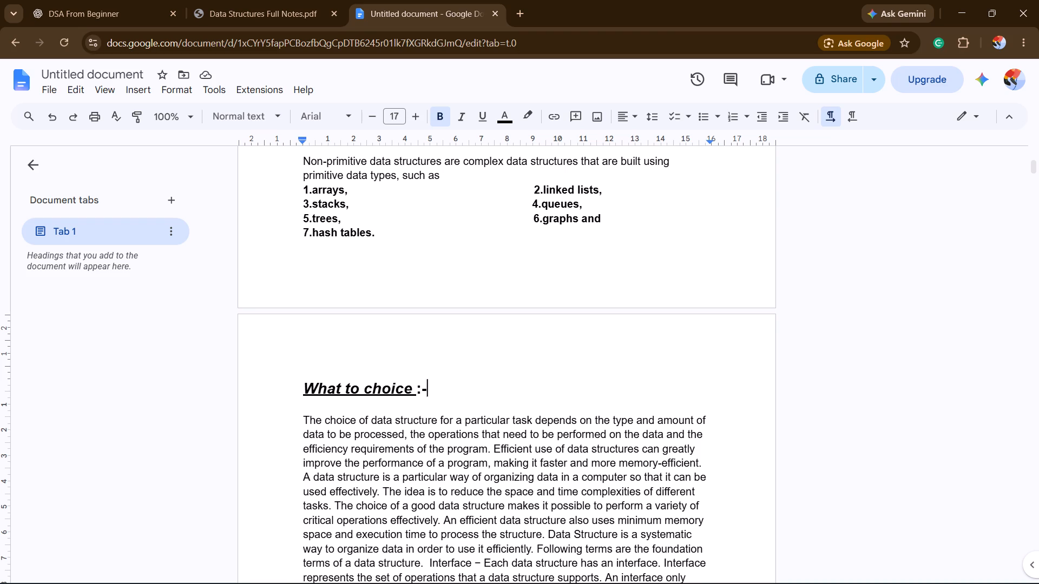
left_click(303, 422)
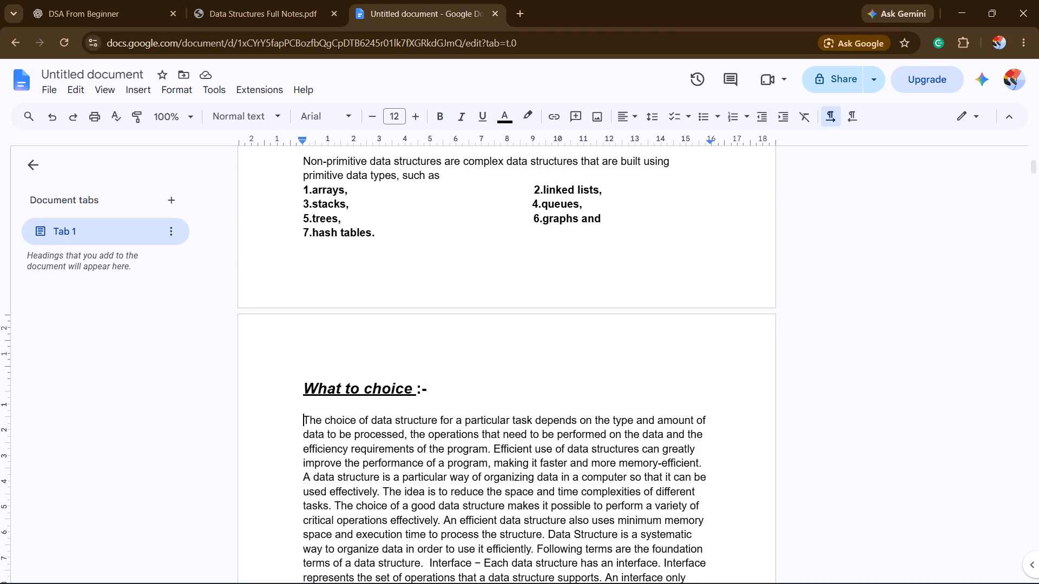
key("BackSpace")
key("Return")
Split the paragraph after "efficiency requirements of the program." with a blank line before "Efficient use of data structures".
scroll(482, 347, "down", 1)
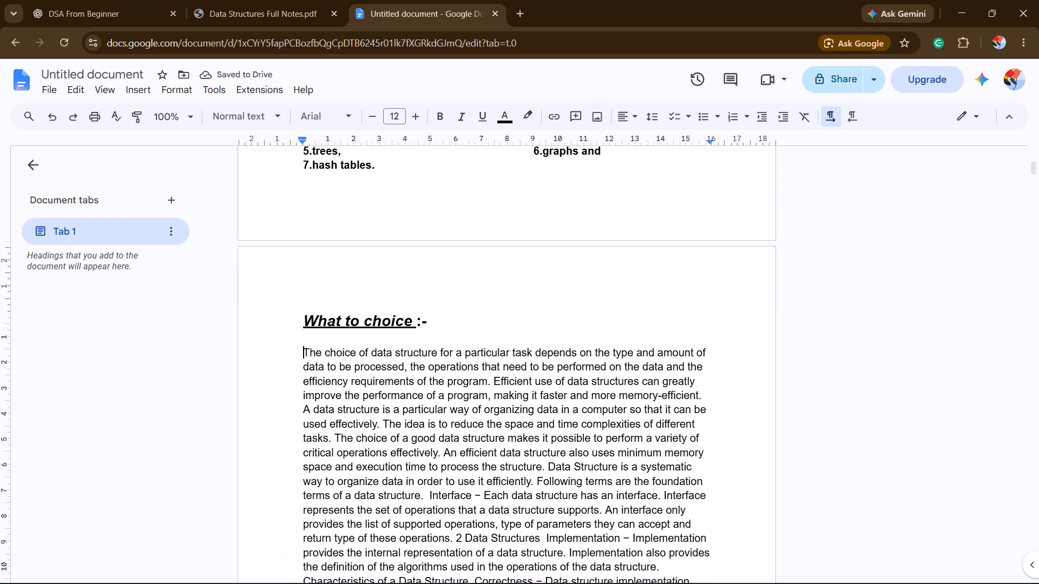
scroll(482, 347, "down", 1)
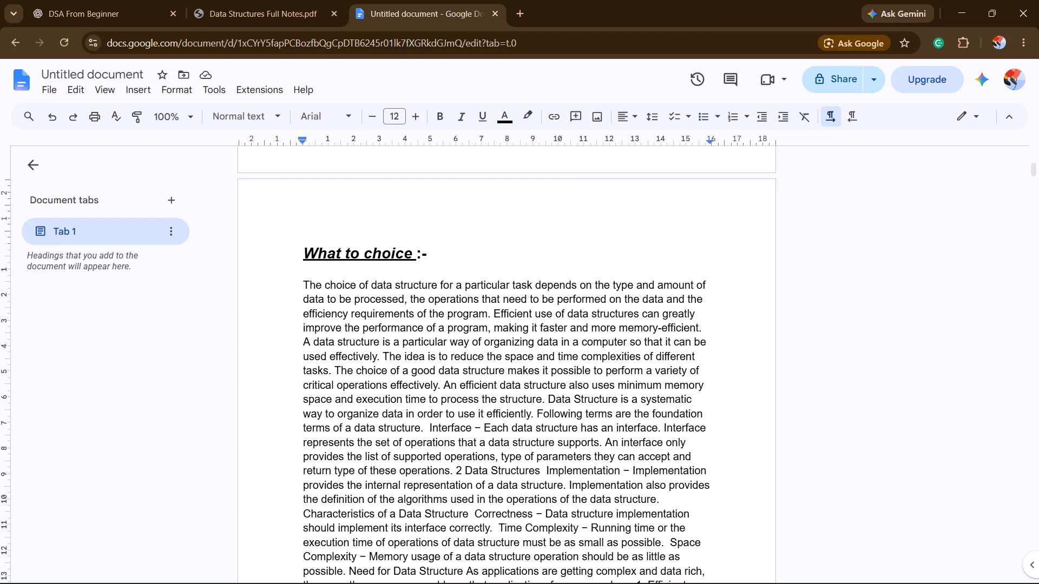
left_click(490, 316)
key("Return")
key("Return")
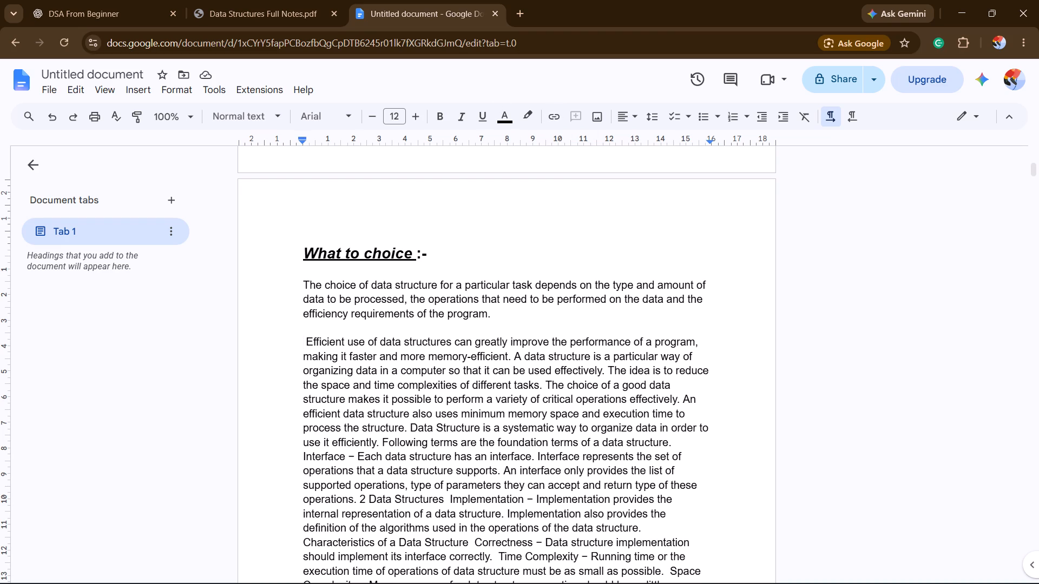
Add ":-" after "a particular task depends" and break the rest of the sentence onto a new line.
left_click(576, 288)
key("semicolon")
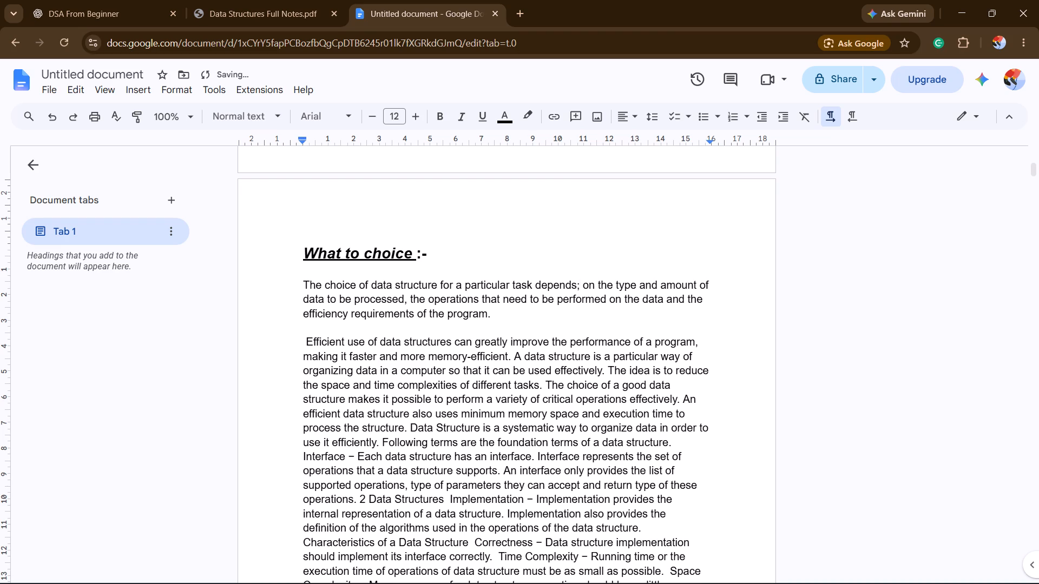
key("BackSpace")
type(":_")
key("BackSpace")
key("minus")
key("Return")
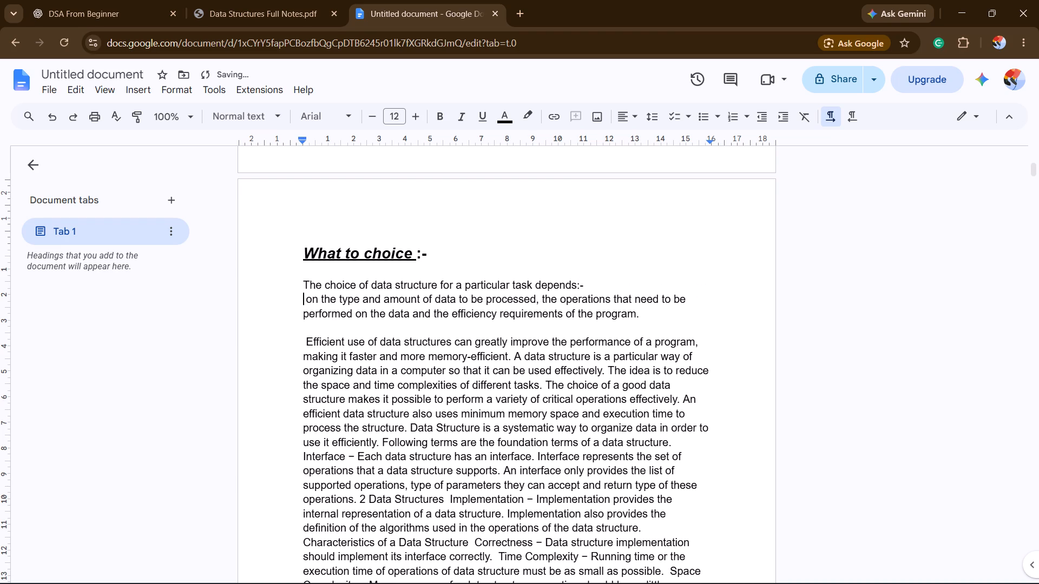
Number "on the type and amount of data" as "1." and put "the operations that need" on its own line as "2.".
left_click(306, 302)
key("1")
key("period")
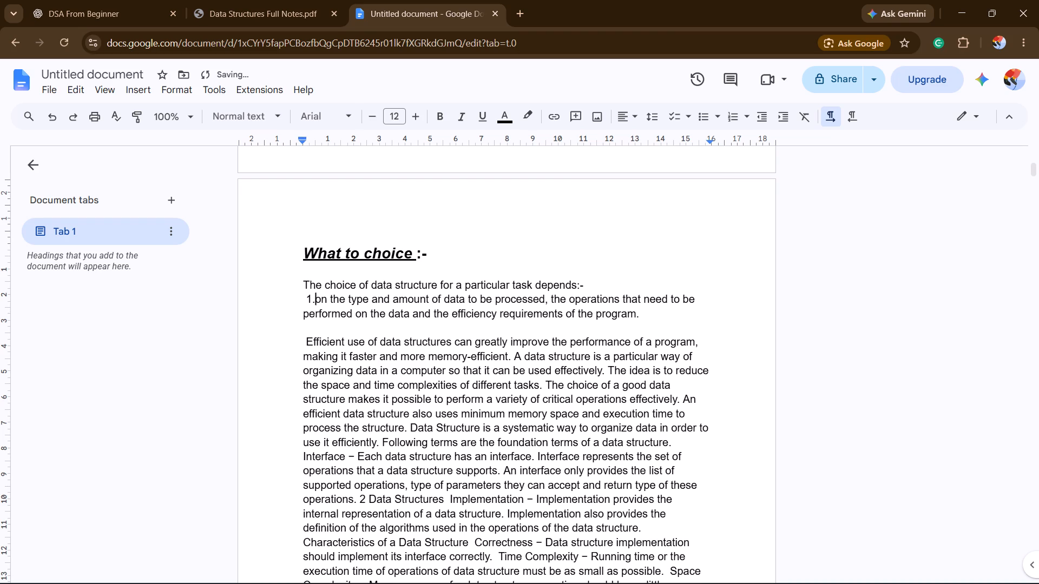
left_click(549, 303)
key("Return")
type("2.")
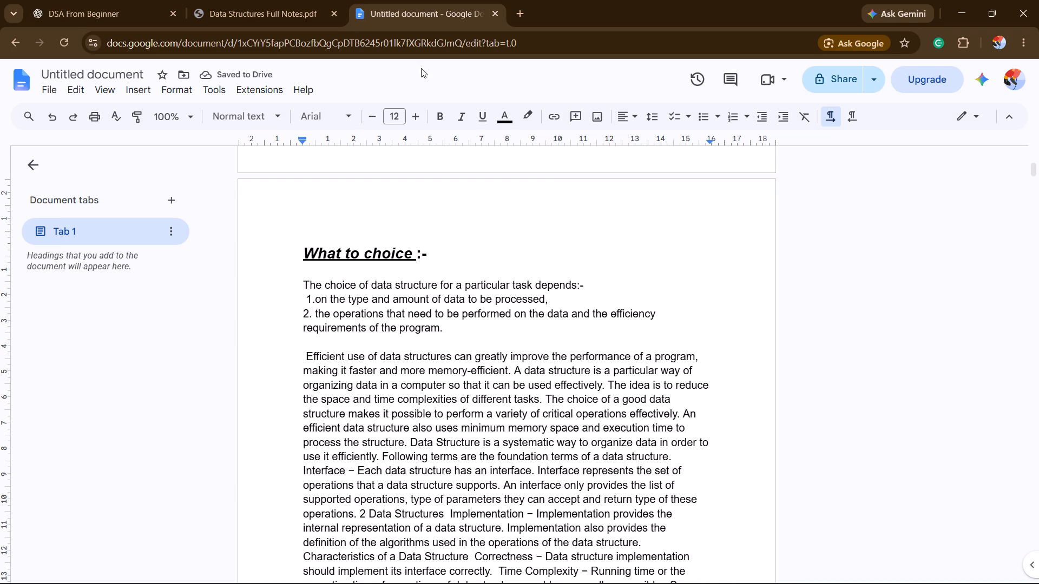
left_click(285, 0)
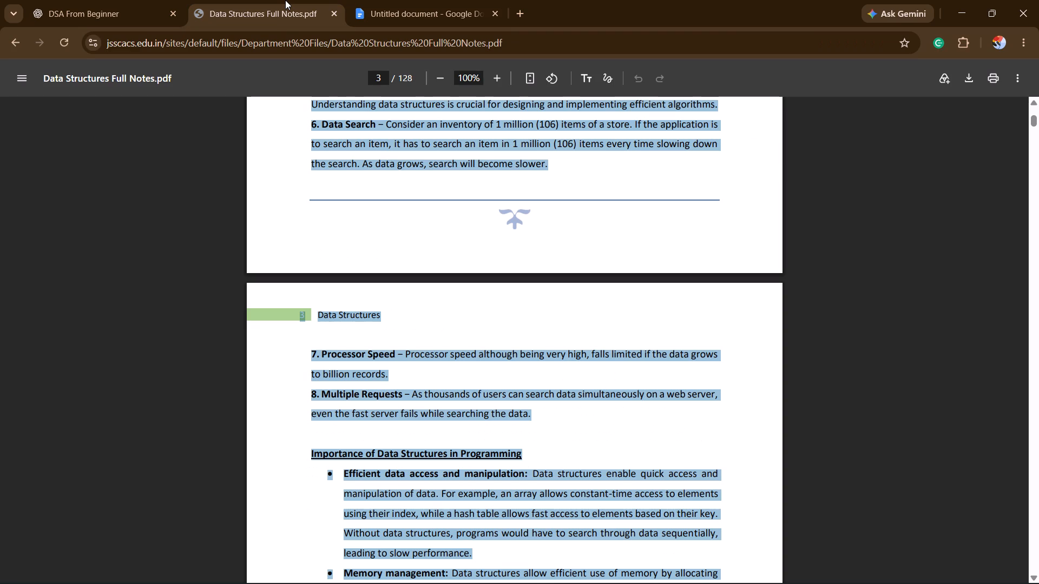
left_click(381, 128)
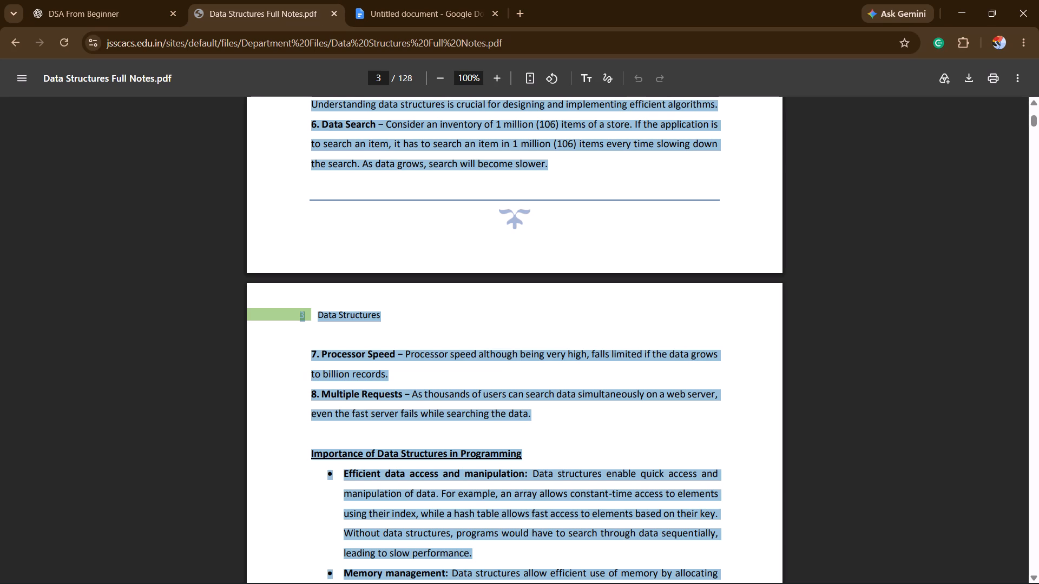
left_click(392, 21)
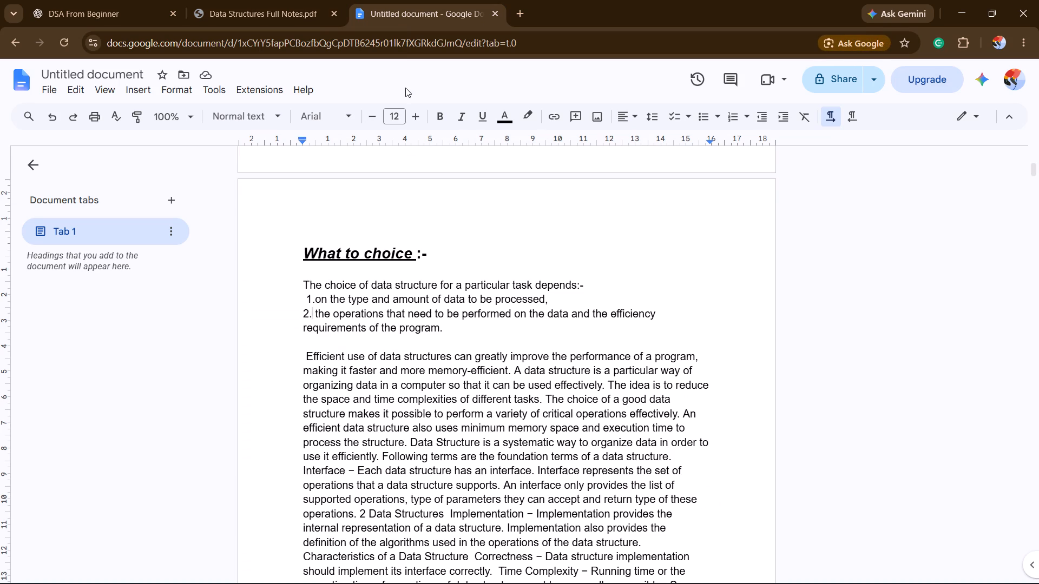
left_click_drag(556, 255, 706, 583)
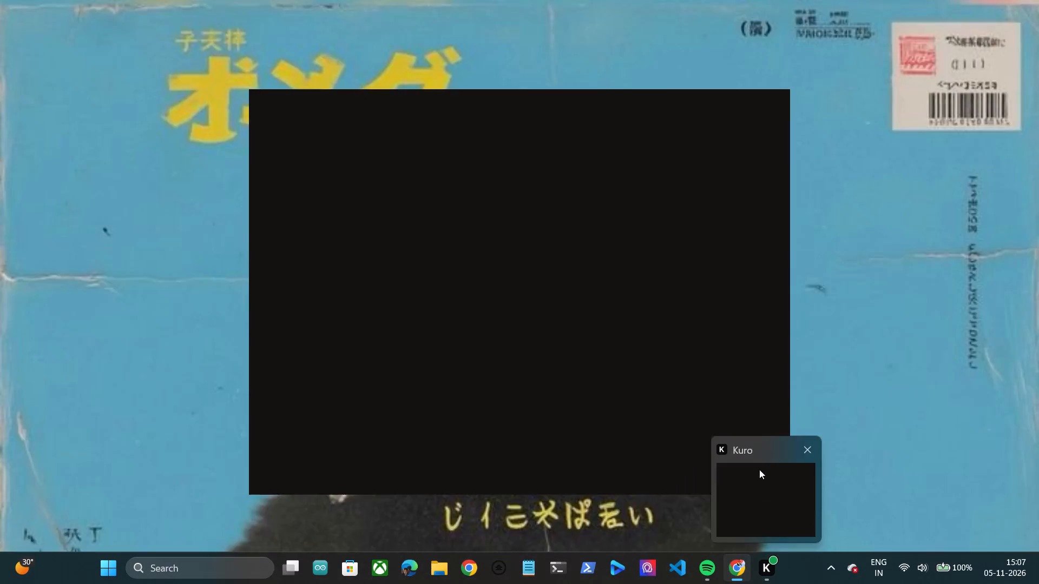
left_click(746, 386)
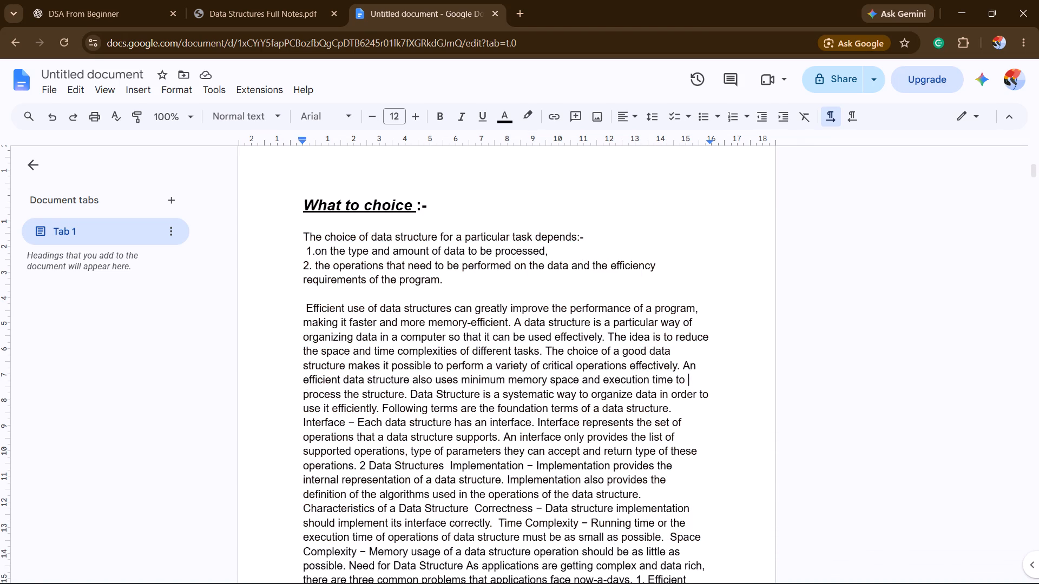